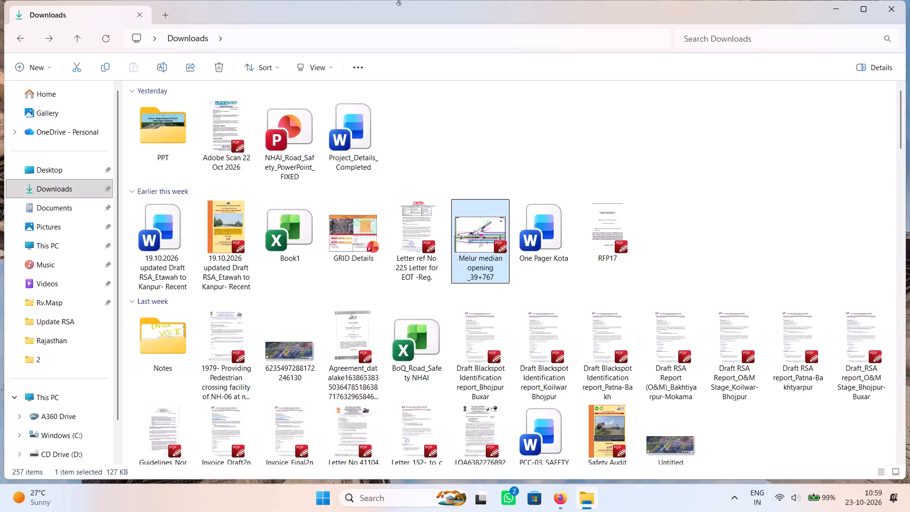
# Open the MoM folder of Rv.Masp > Bihar > Safety- Gaya in a new Explorer tab.
pyautogui.click(170, 16)
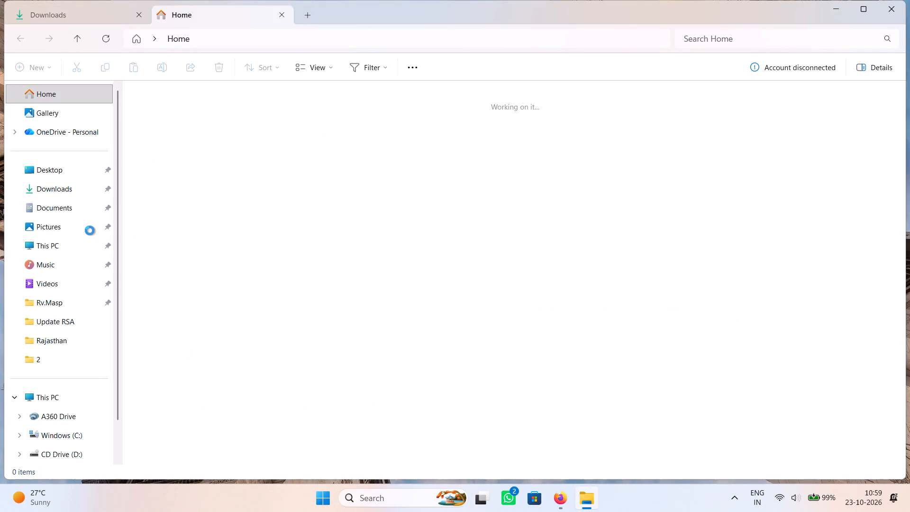
pyautogui.click(52, 300)
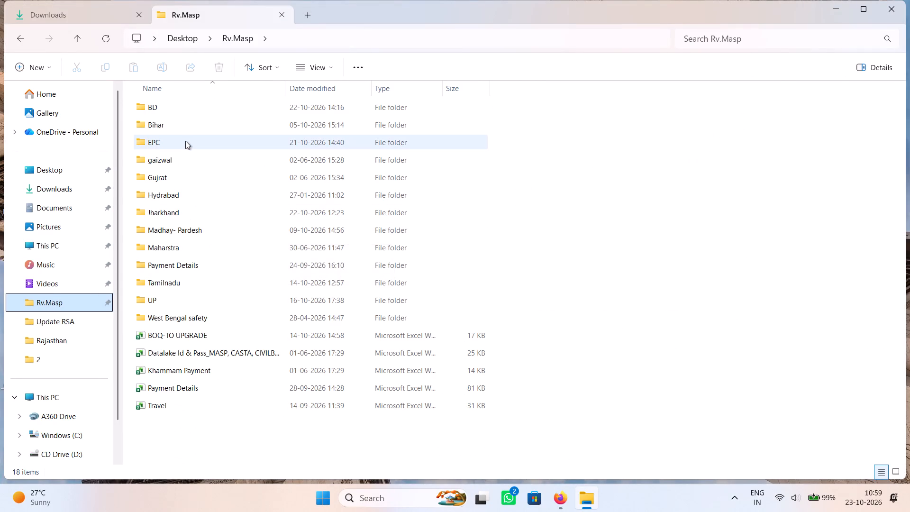
pyautogui.doubleClick(168, 118)
pyautogui.doubleClick(180, 235)
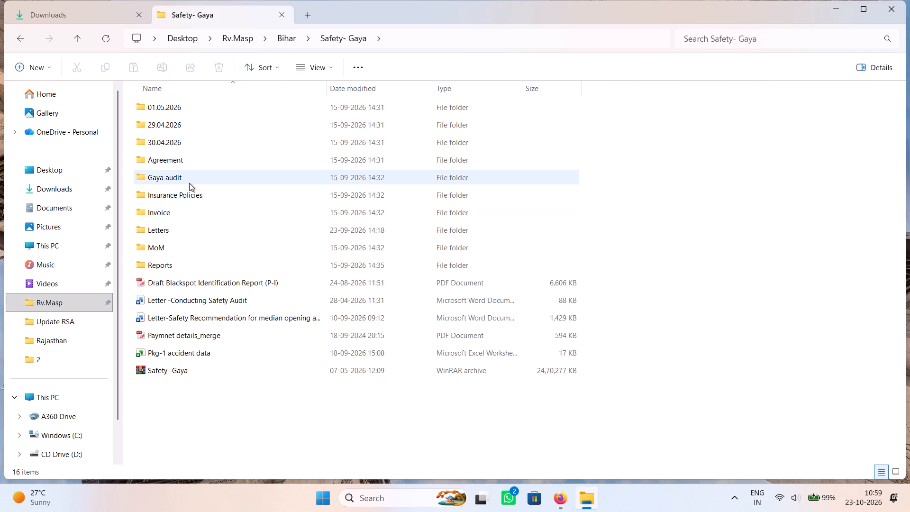
pyautogui.doubleClick(176, 264)
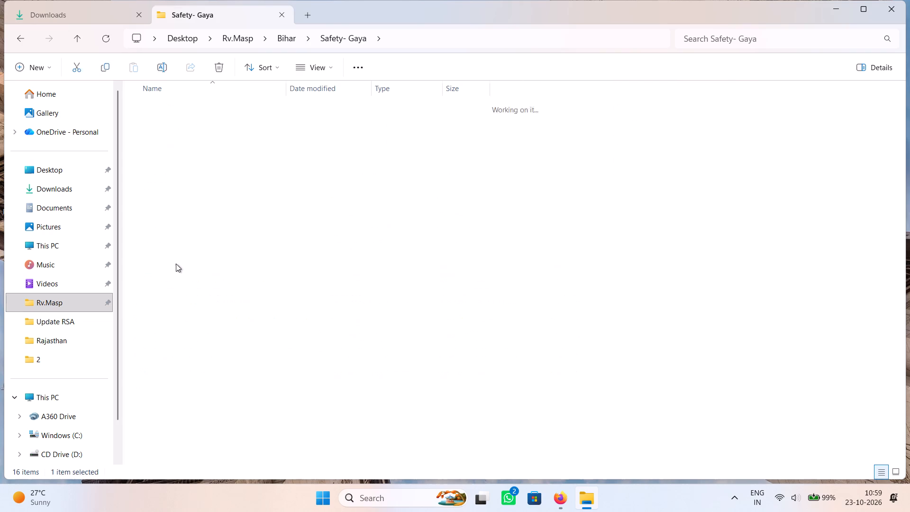
pyautogui.click(21, 37)
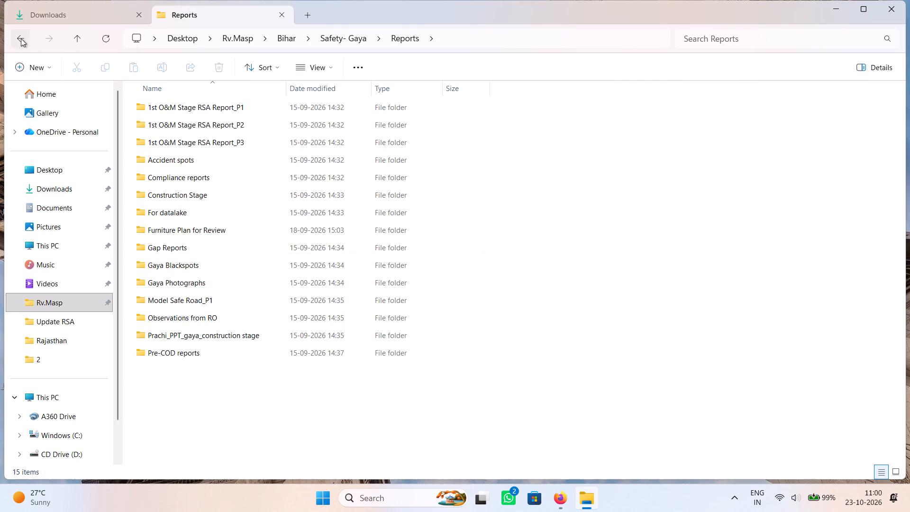
pyautogui.doubleClick(151, 243)
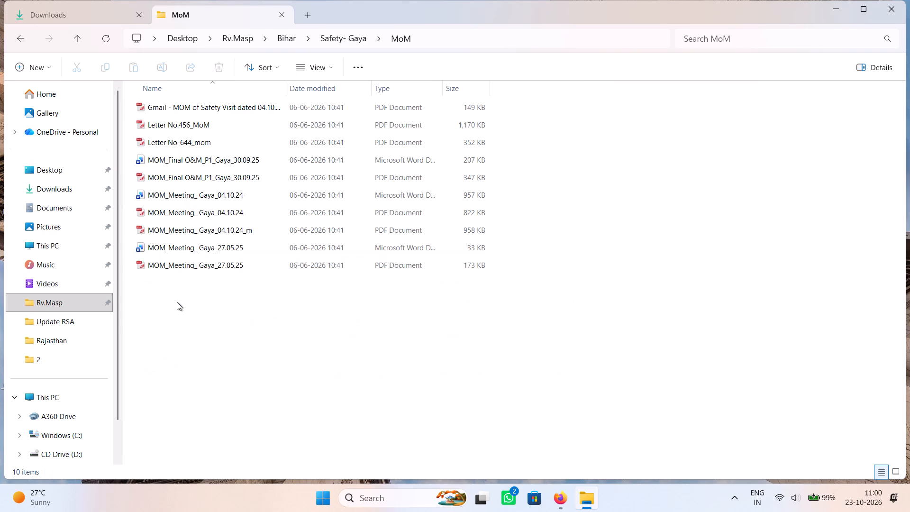
# Open the MOM_Final O&M_P1_Gaya_30.09.25 PDF, read through the minutes and attendance annexure, and close it.
pyautogui.click(208, 176)
pyautogui.doubleClick(216, 176)
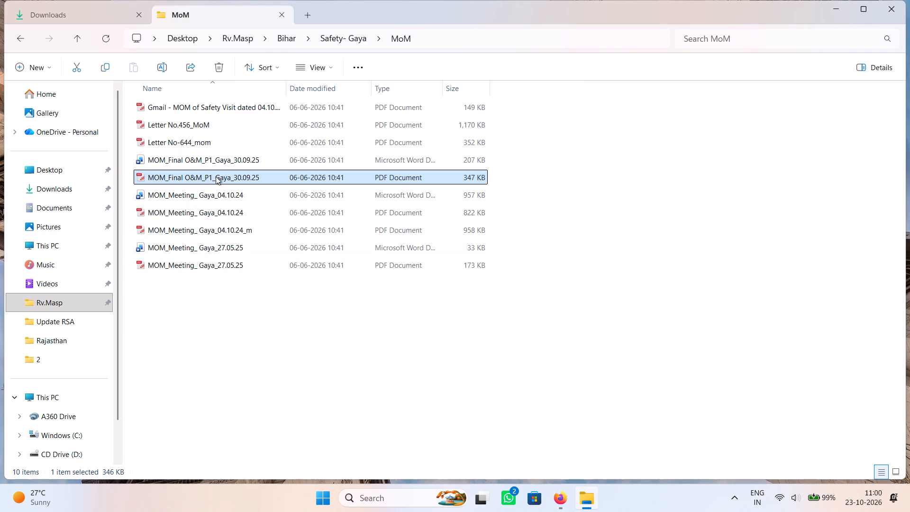
pyautogui.scroll(-5, 427, 194)
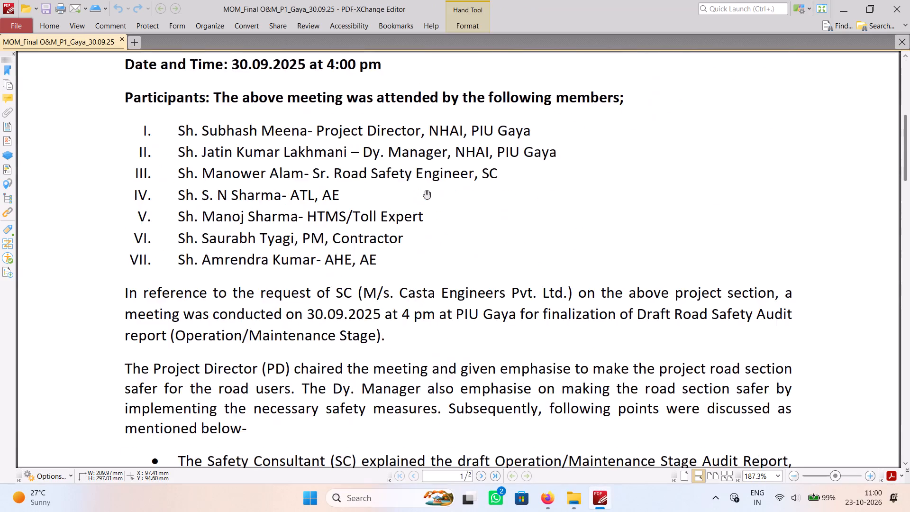
pyautogui.scroll(-18, 427, 194)
pyautogui.scroll(6, 427, 194)
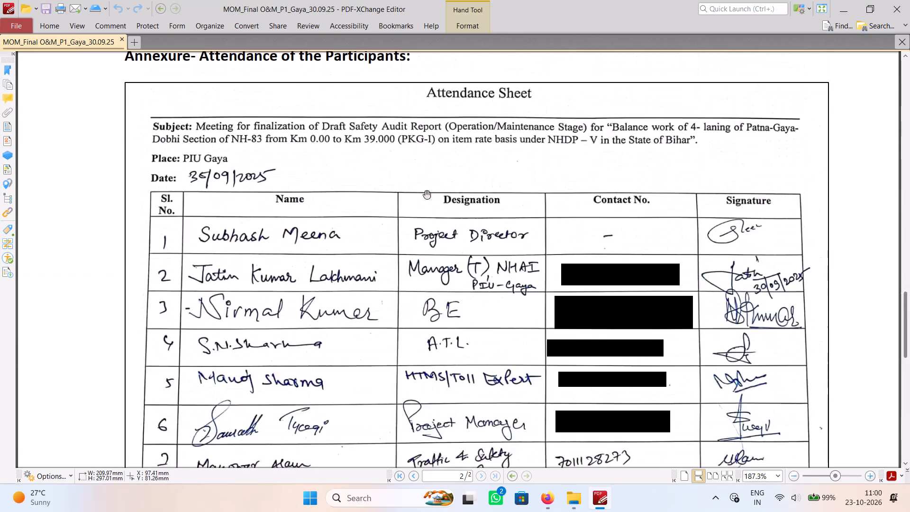
pyautogui.scroll(14, 427, 194)
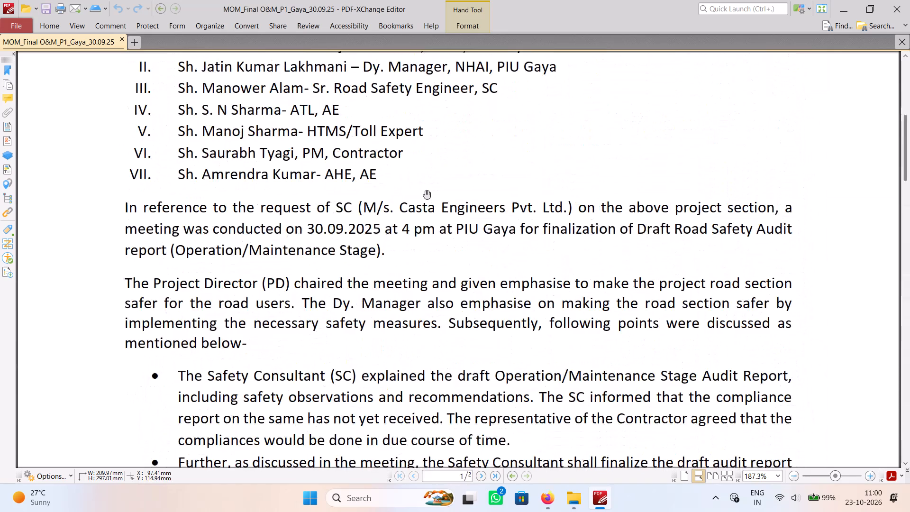
pyautogui.scroll(13, 427, 194)
pyautogui.click(898, 13)
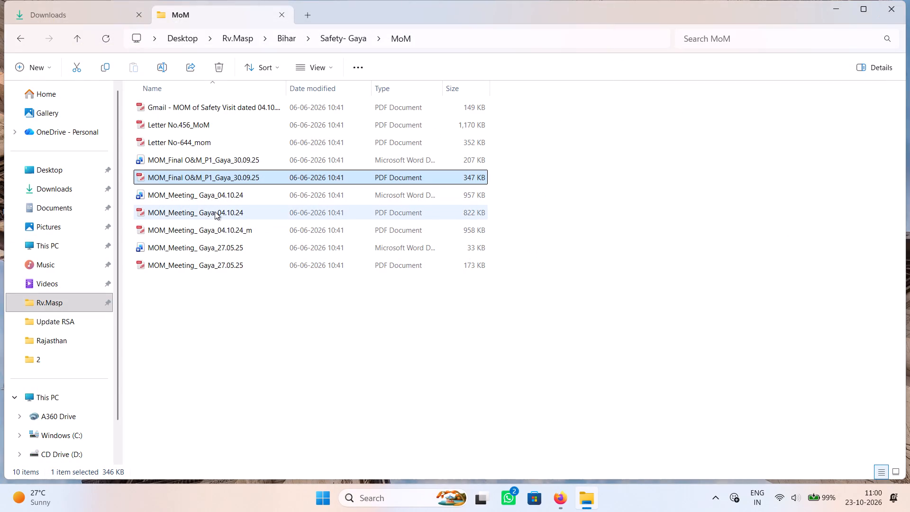
# Open the MOM_Meeting_ Gaya_04.10.24 PDF, check its first page, and close it.
pyautogui.click(215, 211)
pyautogui.doubleClick(218, 211)
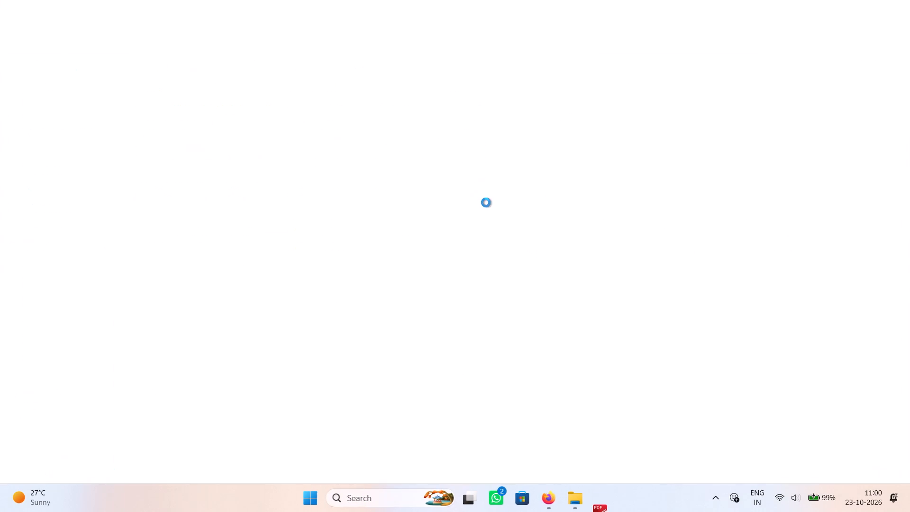
pyautogui.scroll(1, 490, 200)
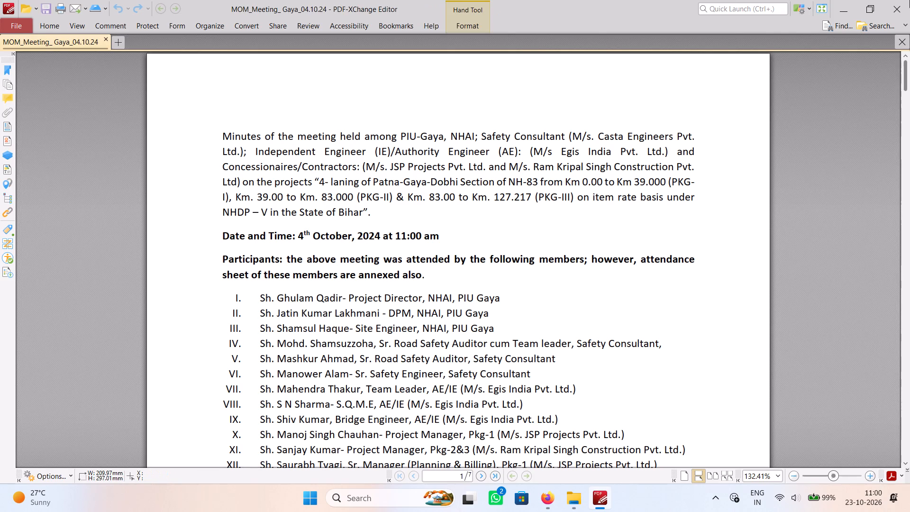
pyautogui.click(909, 0)
# Widen the Name column of the MoM folder, check the Letter No.456_MoM PDF, and close it.
pyautogui.click(239, 268)
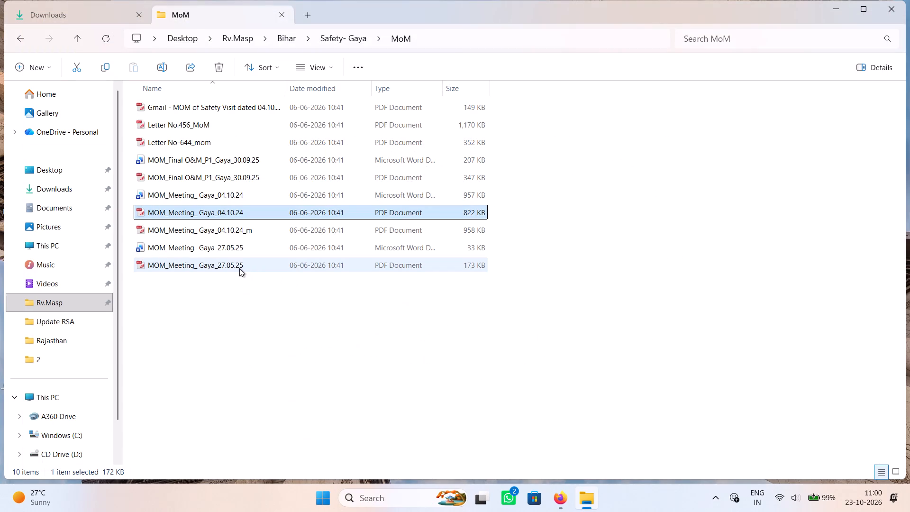
pyautogui.click(237, 233)
pyautogui.click(241, 196)
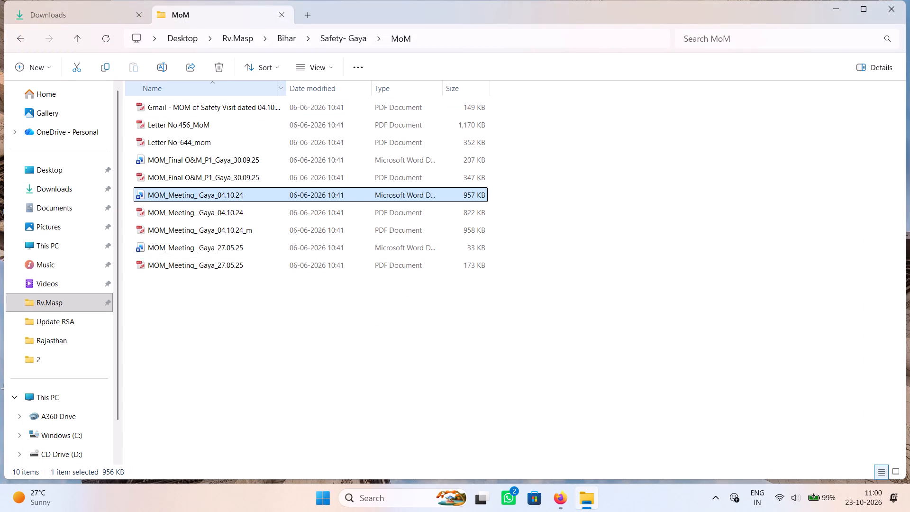
pyautogui.moveTo(289, 87); pyautogui.dragTo(348, 91)
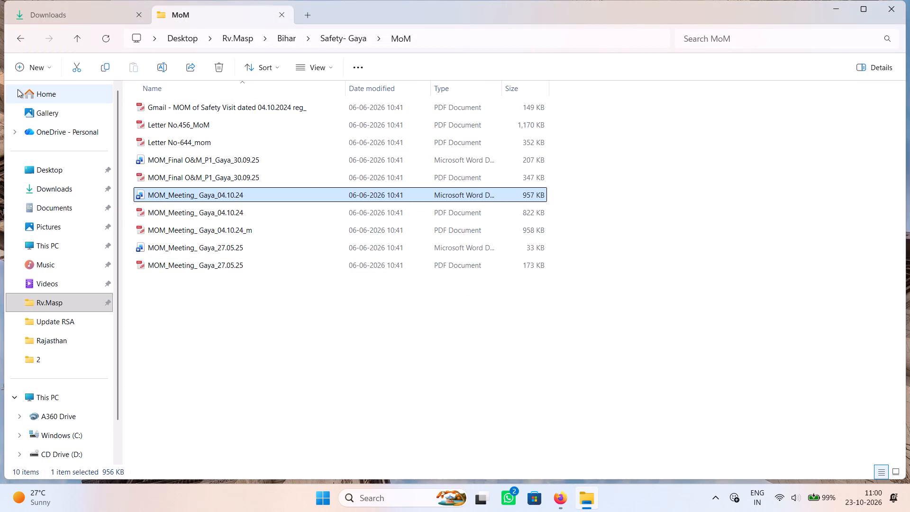
pyautogui.doubleClick(147, 129)
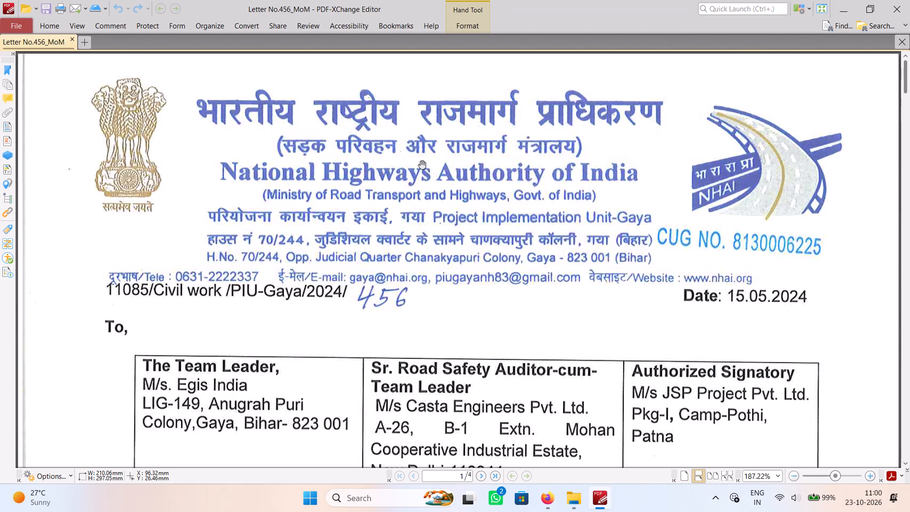
pyautogui.click(909, 0)
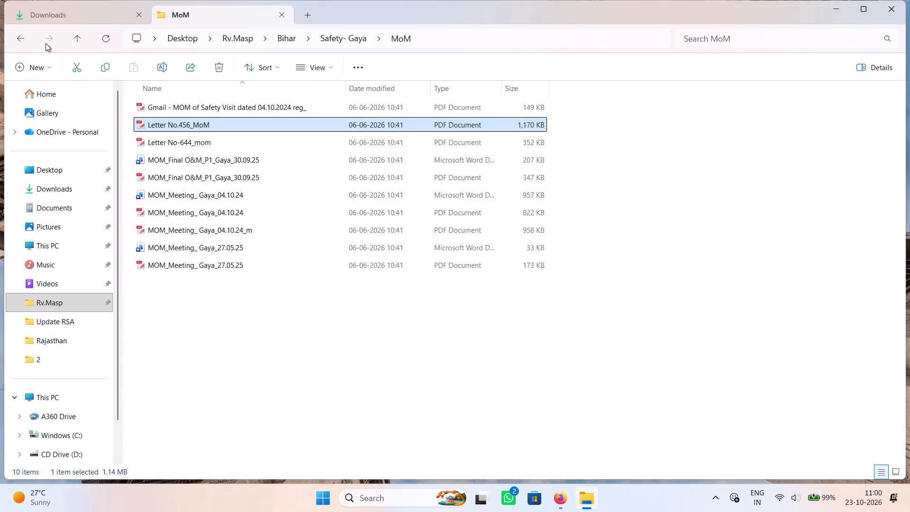
# Go to the 1st O&M Stage RSA Report_P2 folder inside the Safety- Gaya Reports folder.
pyautogui.click(24, 38)
pyautogui.doubleClick(169, 265)
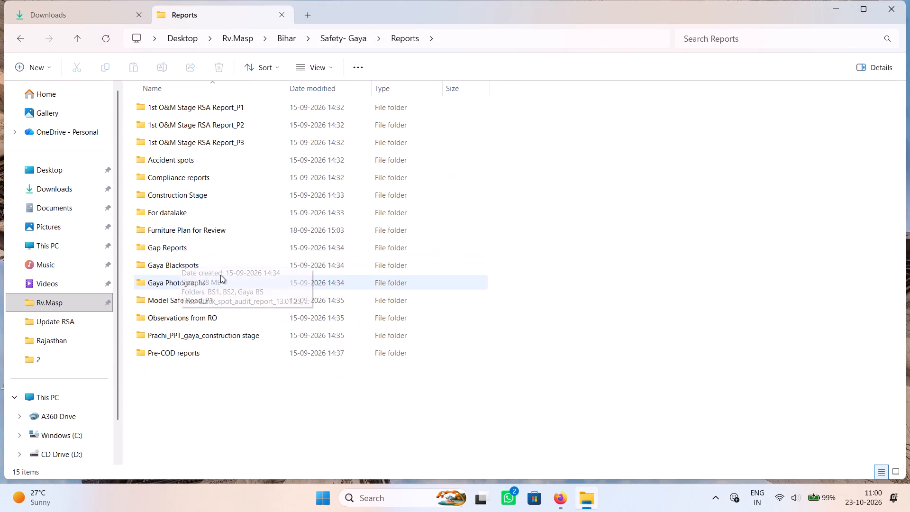
pyautogui.click(225, 102)
pyautogui.click(229, 121)
pyautogui.click(228, 144)
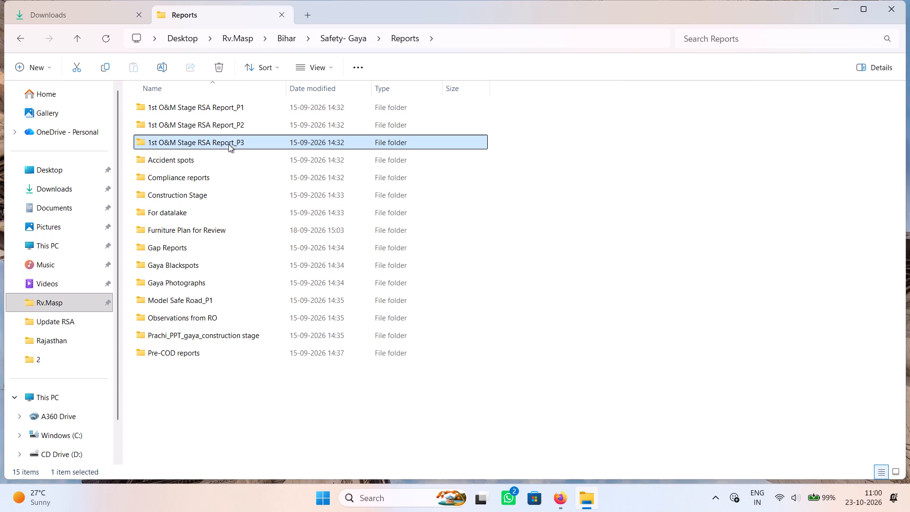
pyautogui.doubleClick(220, 125)
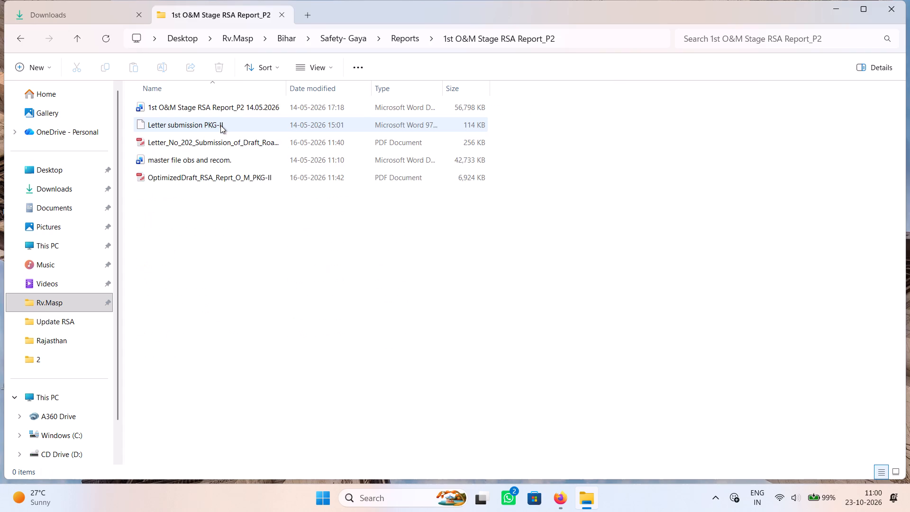
# Widen the Name column, read the Letter_No_202 draft road safety audit submission PDF, and close it.
pyautogui.click(232, 145)
pyautogui.moveTo(290, 89); pyautogui.dragTo(435, 98)
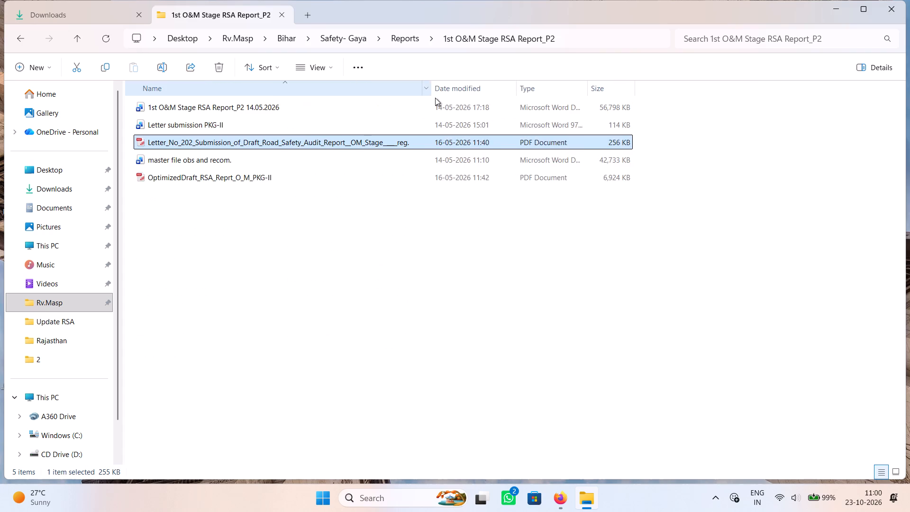
pyautogui.moveTo(435, 98); pyautogui.dragTo(495, 100)
pyautogui.doubleClick(264, 139)
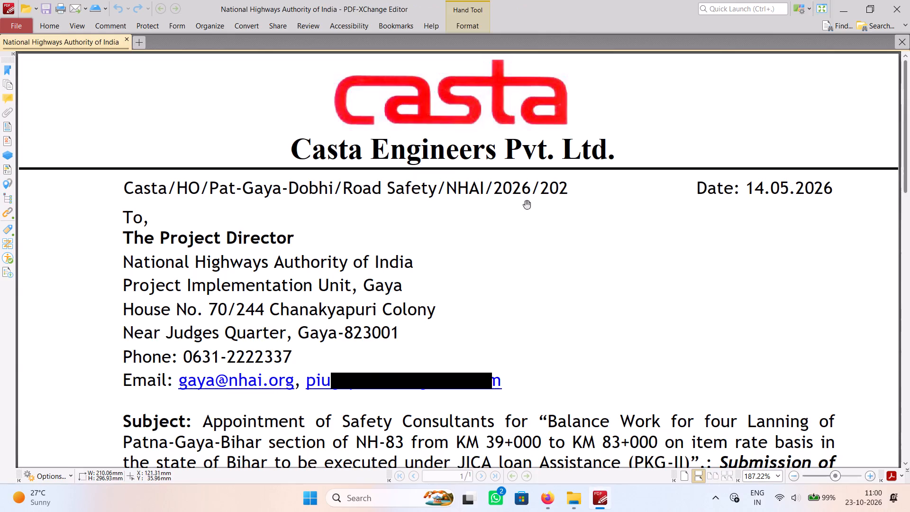
pyautogui.scroll(-3, 527, 204)
pyautogui.scroll(5, 527, 204)
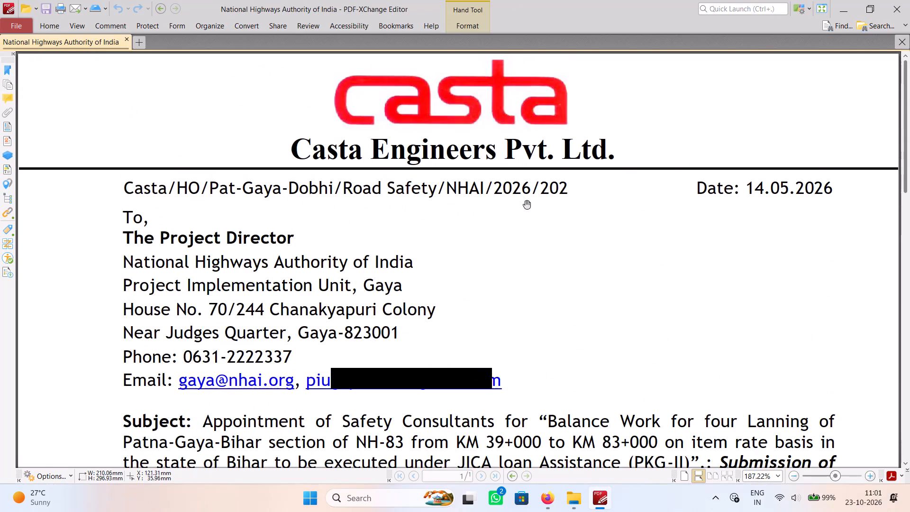
pyautogui.click(909, 5)
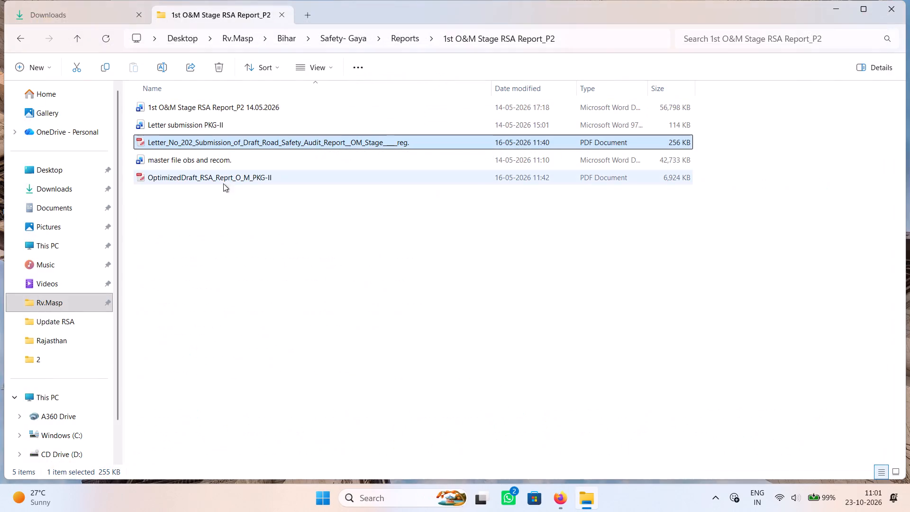
# Open the Draft_RSA_Report_PKG-III PDF from the 1st O&M Stage RSA Report_P3 folder and skim its cover and table of contents.
pyautogui.click(24, 40)
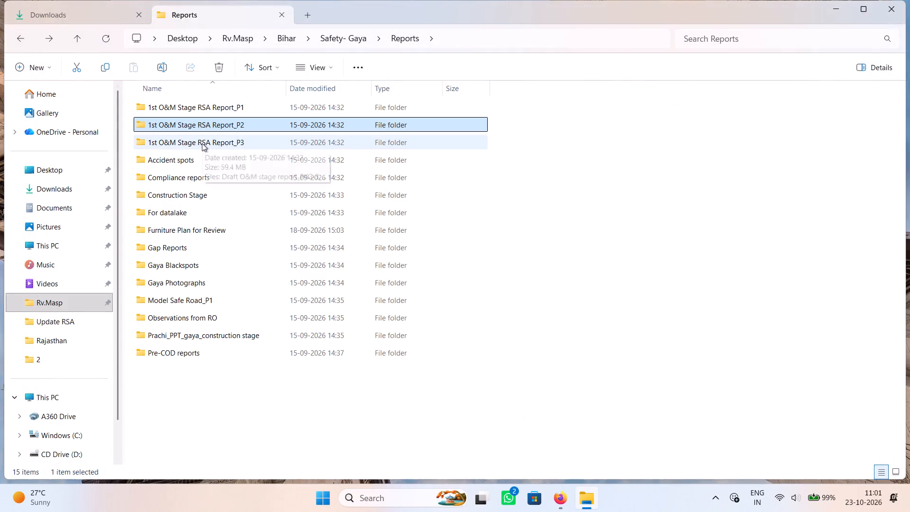
pyautogui.doubleClick(202, 143)
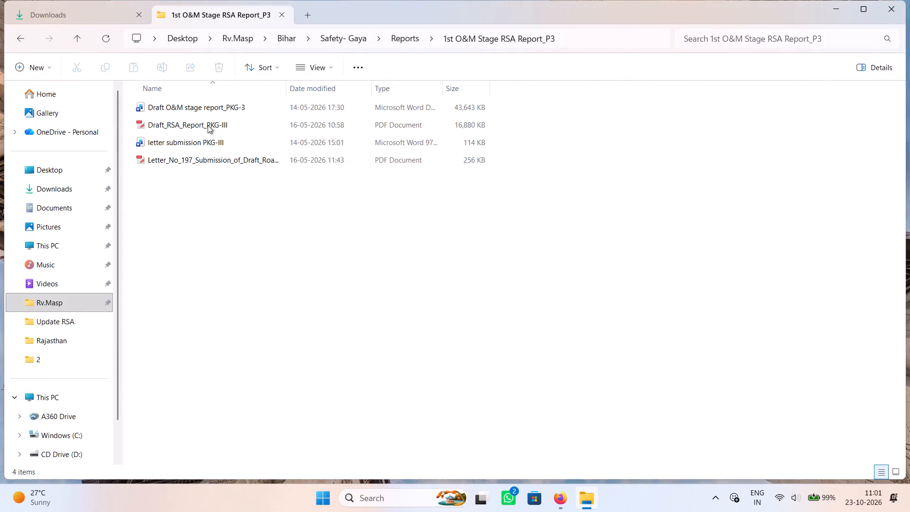
pyautogui.doubleClick(208, 125)
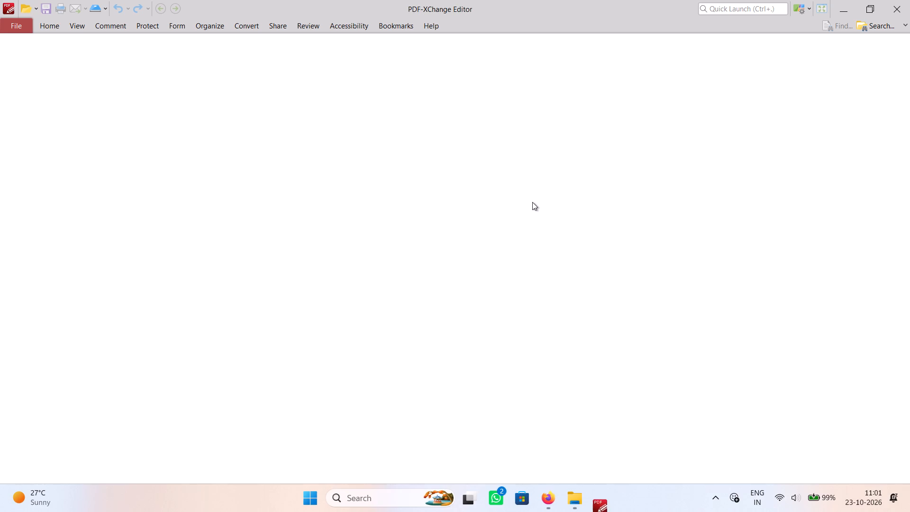
pyautogui.scroll(-2, 545, 213)
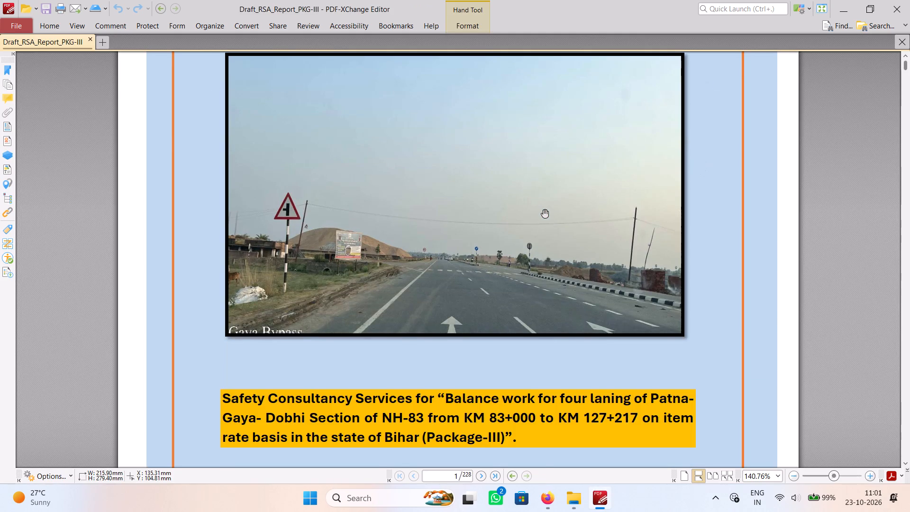
pyautogui.scroll(-14, 545, 213)
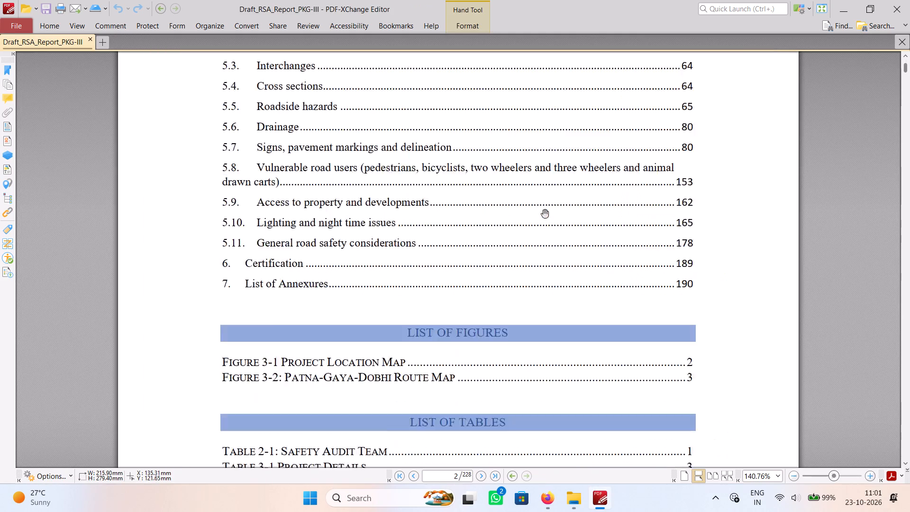
# Examine the Project Details table and the Audit Details section with its notes in the Package-III report.
pyautogui.scroll(-20, 545, 213)
pyautogui.scroll(-16, 545, 213)
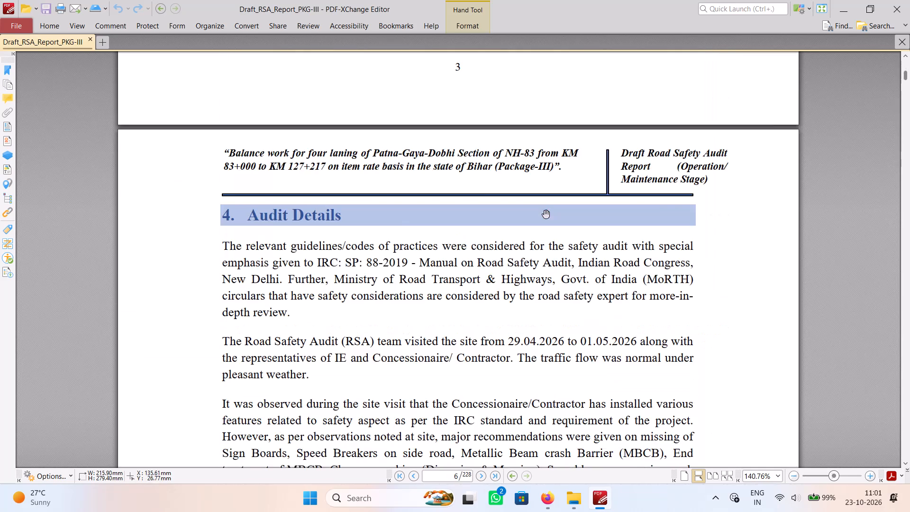
pyautogui.scroll(6, 546, 214)
pyautogui.scroll(-9, 546, 214)
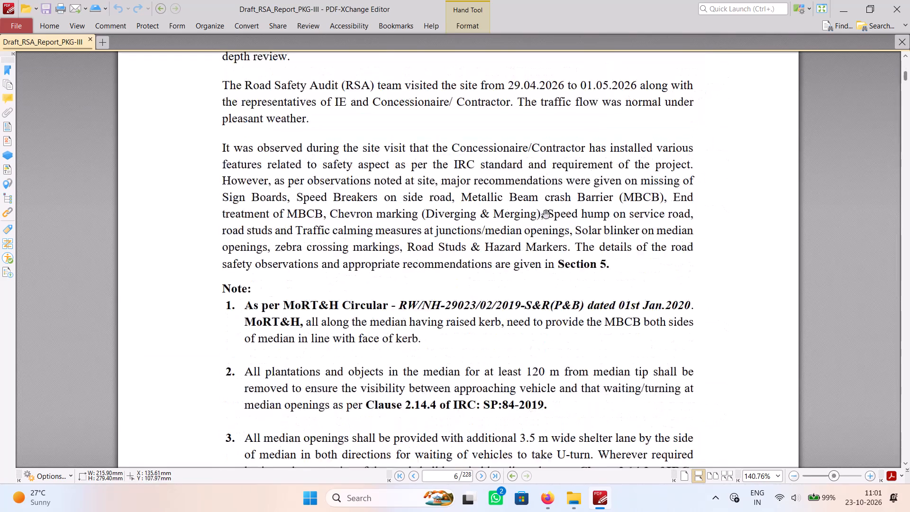
pyautogui.scroll(-4, 546, 214)
pyautogui.keyDown('ctrl'); pyautogui.scroll(-1, 546, 214); pyautogui.keyUp('ctrl')
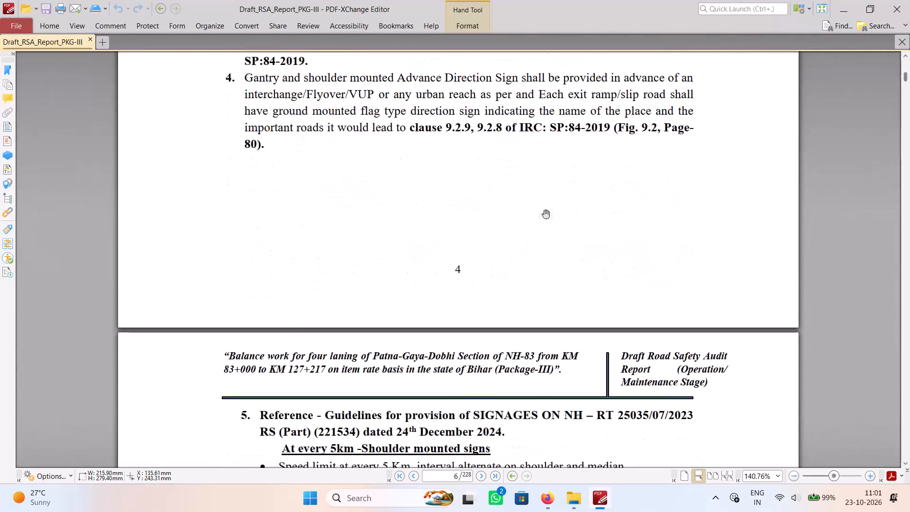
pyautogui.keyDown('ctrl'); pyautogui.scroll(-7, 546, 214); pyautogui.keyUp('ctrl')
pyautogui.scroll(-3, 546, 214)
pyautogui.scroll(14, 546, 214)
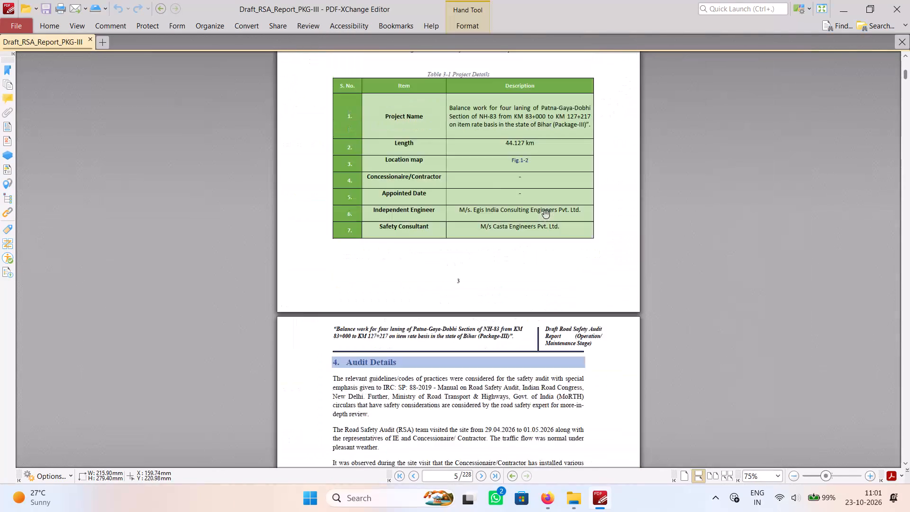
pyautogui.scroll(1, 546, 214)
pyautogui.scroll(-5, 546, 214)
pyautogui.keyDown('ctrl'); pyautogui.scroll(2, 512, 268); pyautogui.keyUp('ctrl')
pyautogui.scroll(3, 512, 257)
pyautogui.keyDown('ctrl'); pyautogui.scroll(-1, 512, 257); pyautogui.keyUp('ctrl')
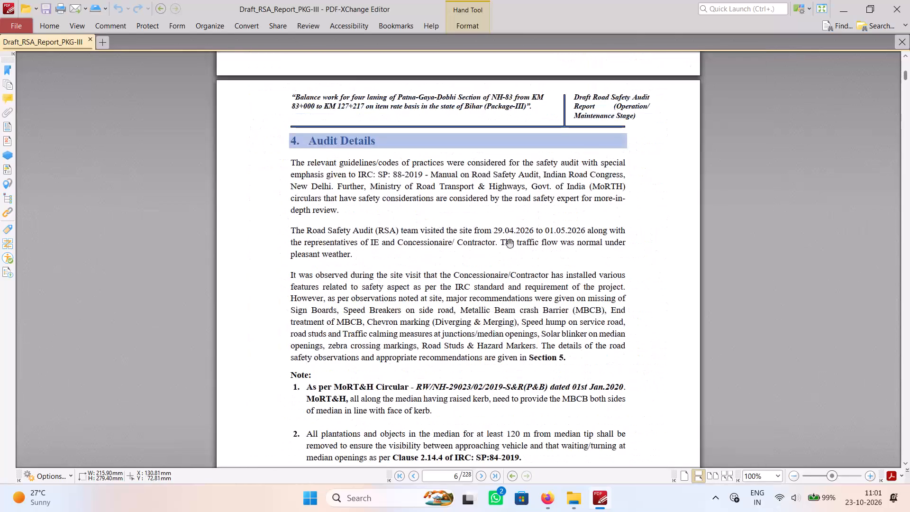
# Close the Package-III draft report and go to the 1st O&M Stage RSA Report_P2 folder inside Reports.
pyautogui.click(906, 0)
pyautogui.click(23, 36)
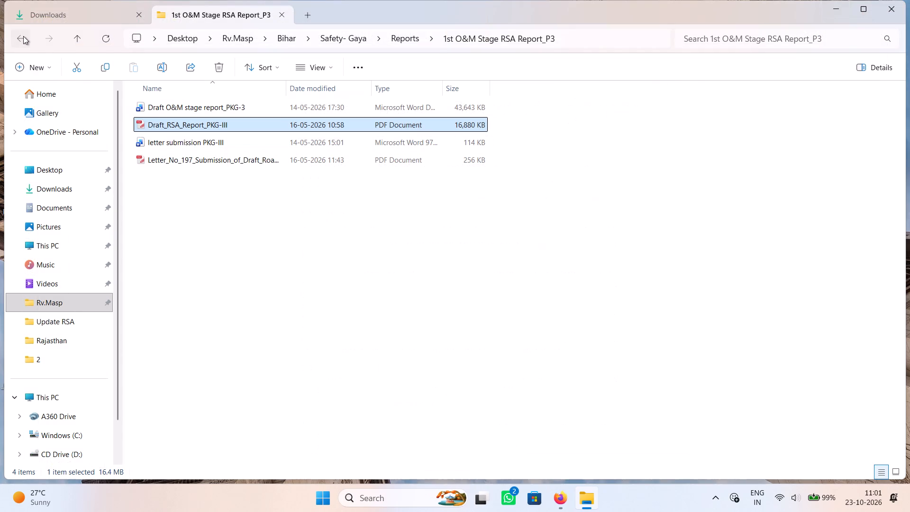
pyautogui.click(176, 164)
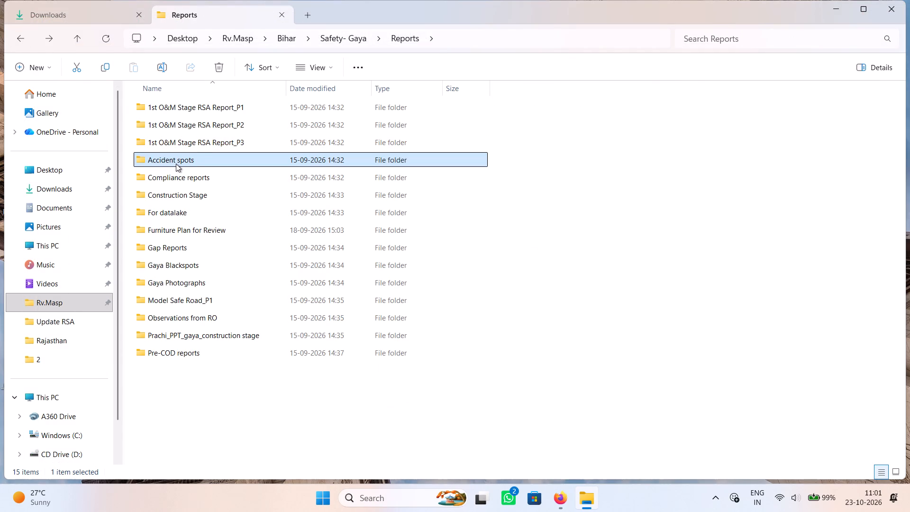
pyautogui.doubleClick(206, 123)
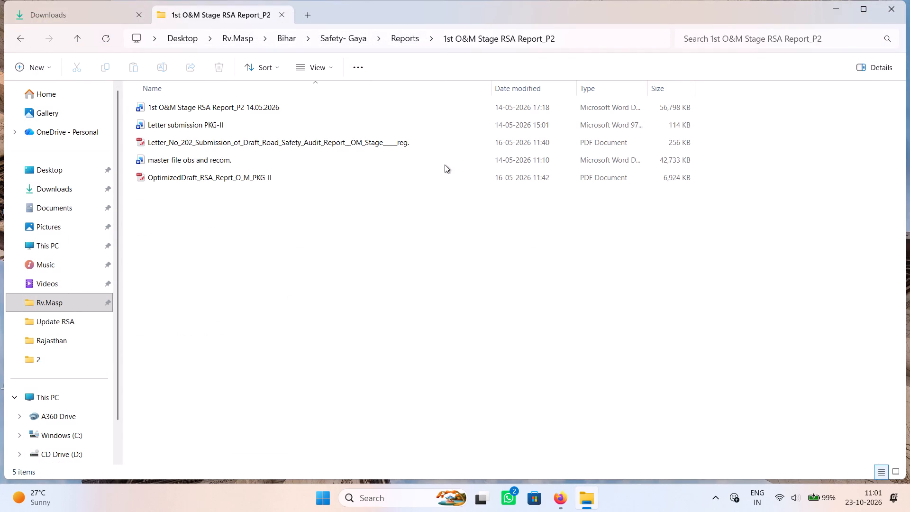
# Reopen the Letter_No_202 draft road safety audit submission PDF, read it from the subject to the copy list, and close it.
pyautogui.doubleClick(339, 143)
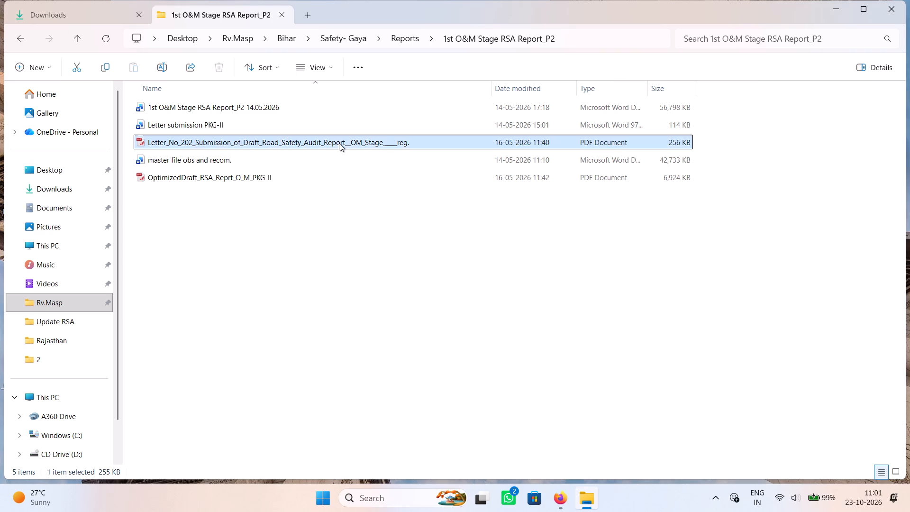
pyautogui.scroll(-3, 580, 270)
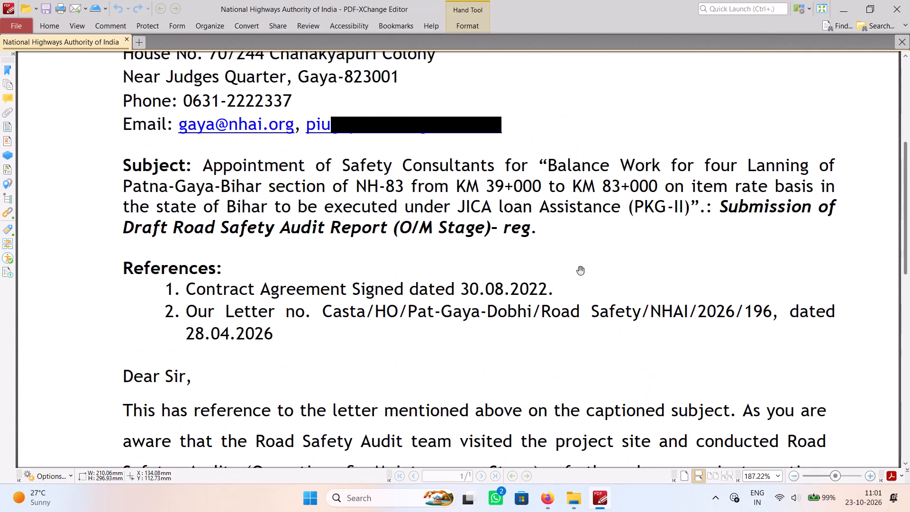
pyautogui.scroll(-2, 580, 271)
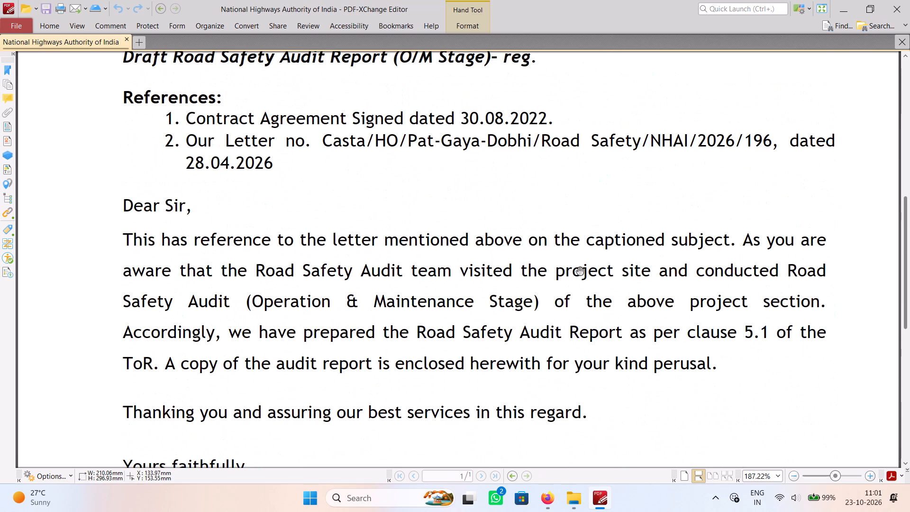
pyautogui.scroll(-6, 580, 271)
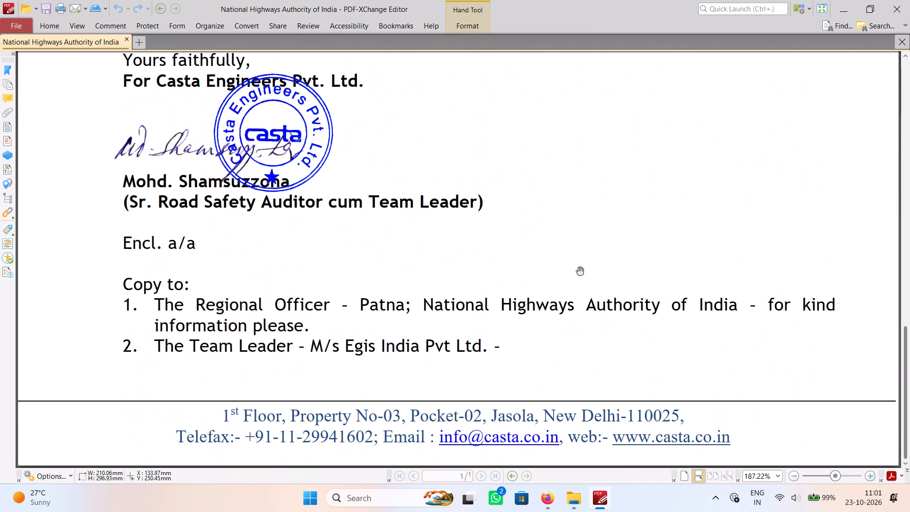
pyautogui.scroll(2, 580, 271)
pyautogui.click(909, 0)
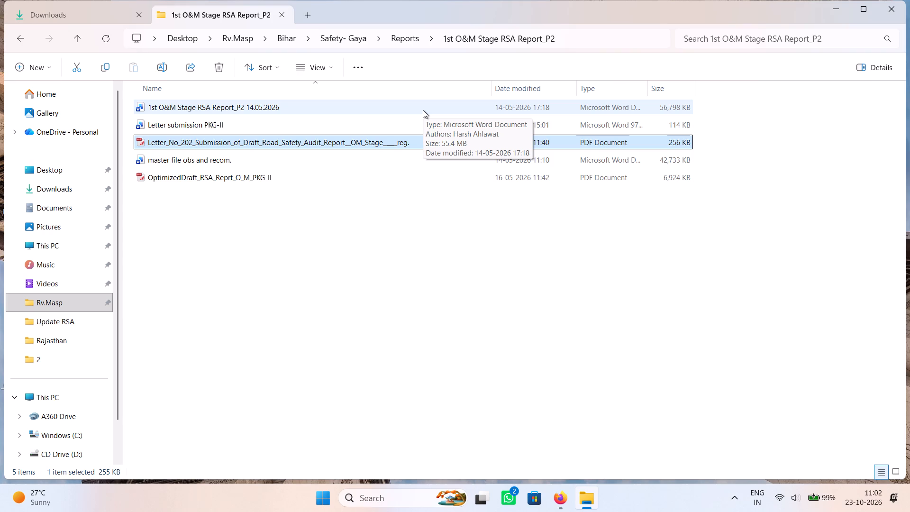
pyautogui.click(301, 219)
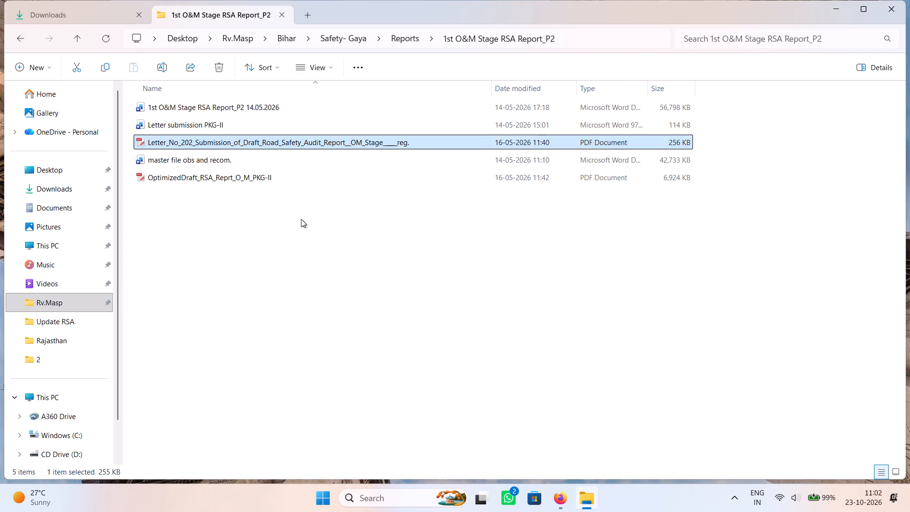
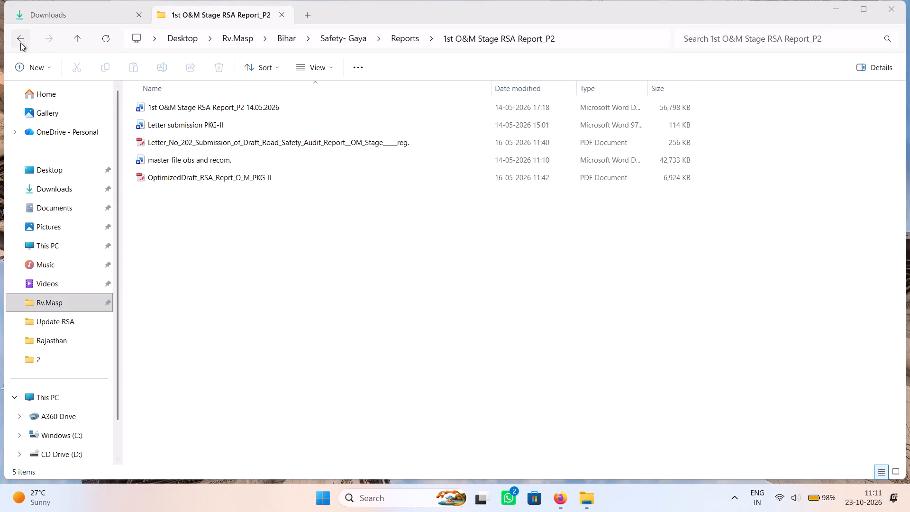
# Open the Letter submission PKG-II Word document, read its references and body text, and close it.
pyautogui.click(195, 121)
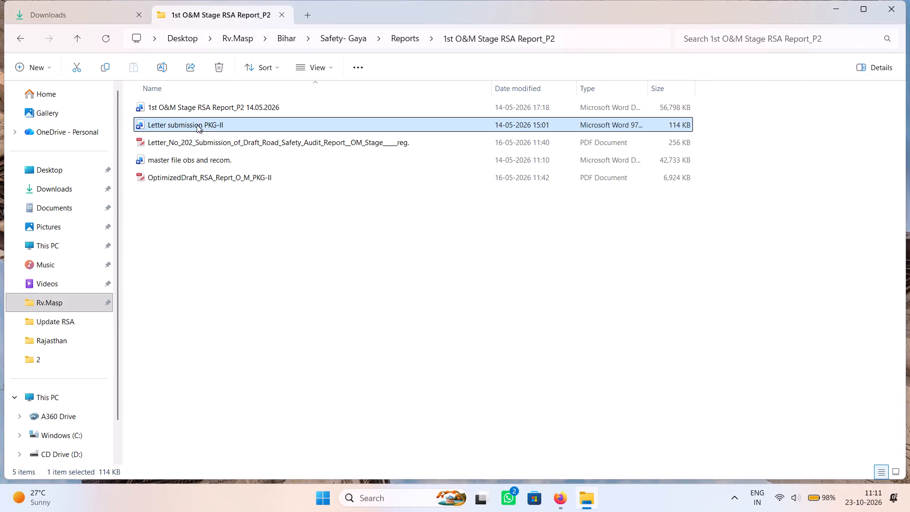
pyautogui.doubleClick(199, 126)
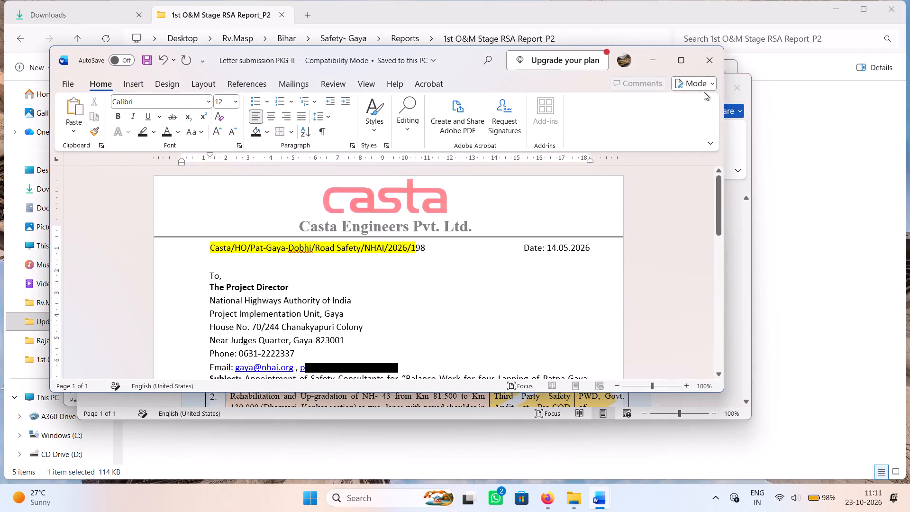
pyautogui.scroll(-3, 402, 307)
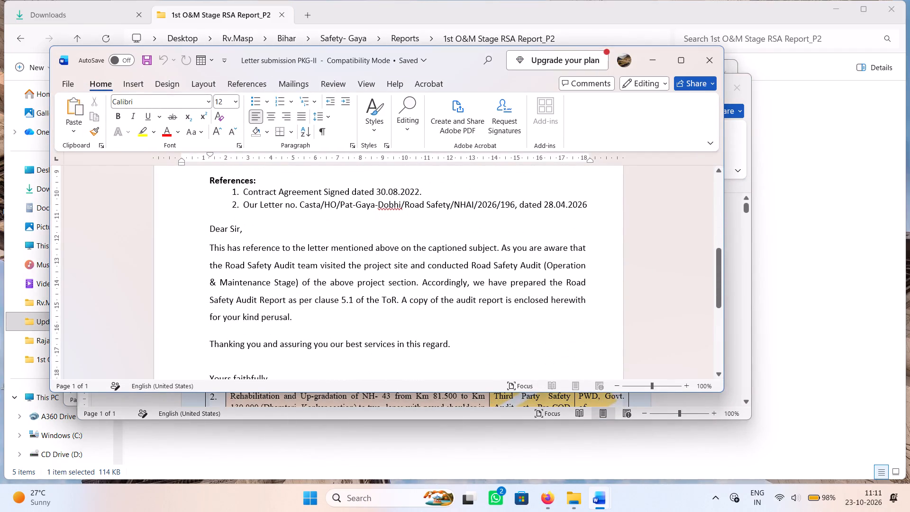
pyautogui.scroll(1, 402, 307)
pyautogui.moveTo(402, 210); pyautogui.dragTo(446, 214)
pyautogui.click(710, 64)
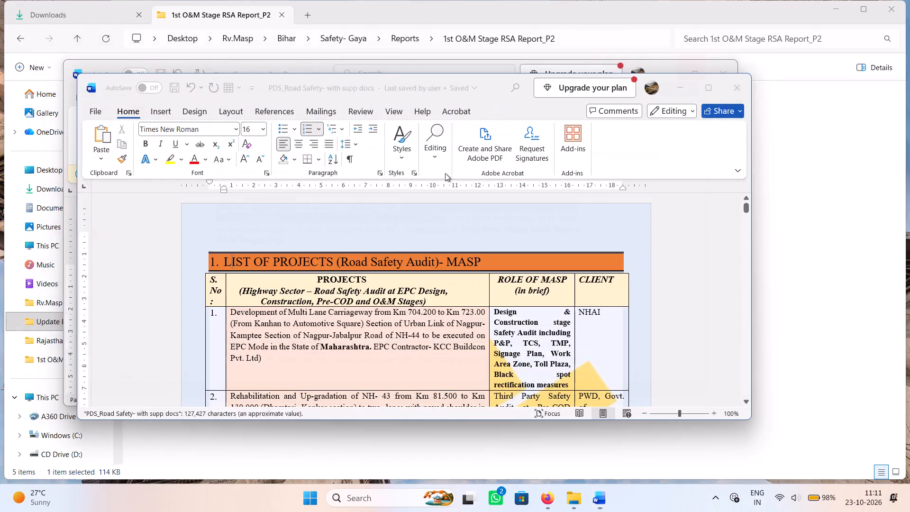
# Close the open PDS_Road Safety document and the recovered Projects document, discarding the latter's unsaved changes.
pyautogui.click(731, 86)
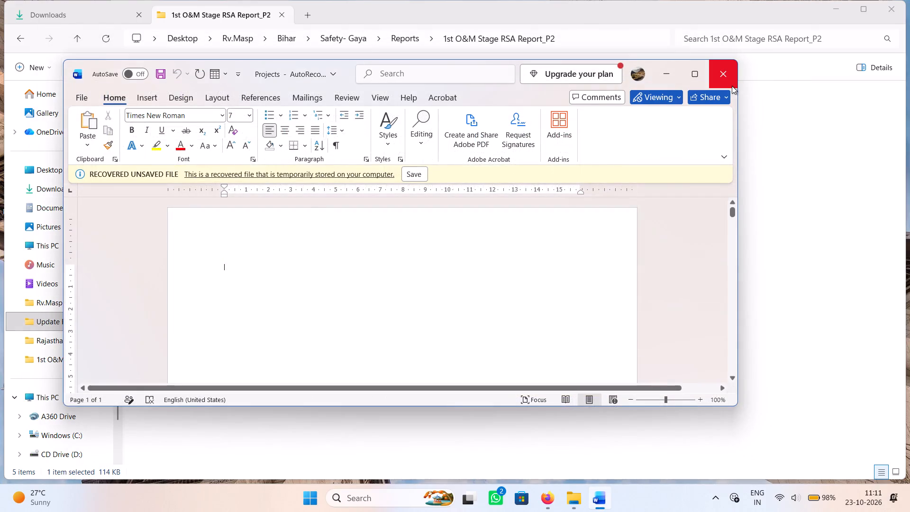
pyautogui.click(729, 73)
pyautogui.click(481, 265)
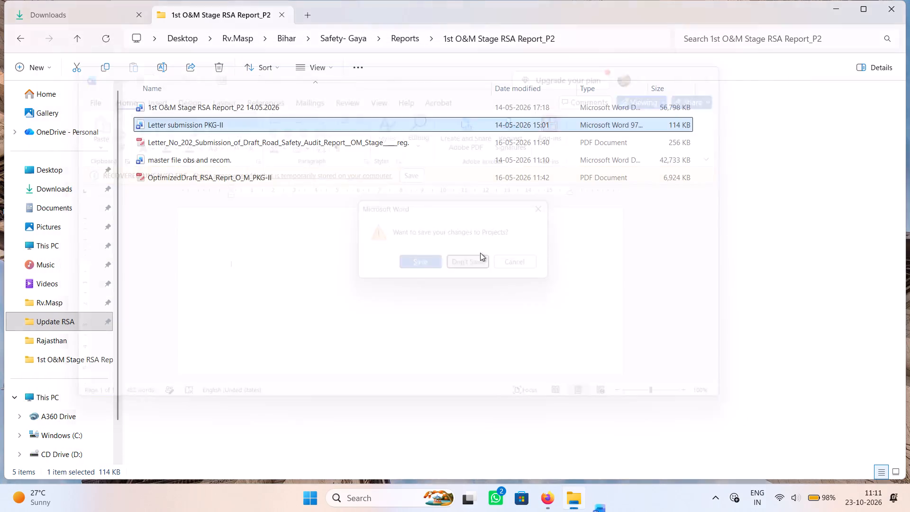
# Return to the Reports folder and check the contents of its Gaya Blackspots subfolder, then look over the other report folders.
pyautogui.click(14, 35)
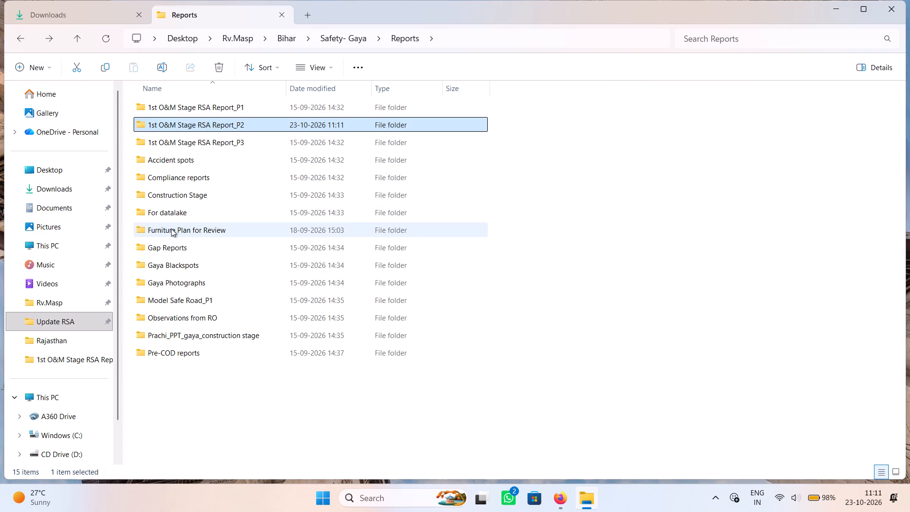
pyautogui.click(178, 296)
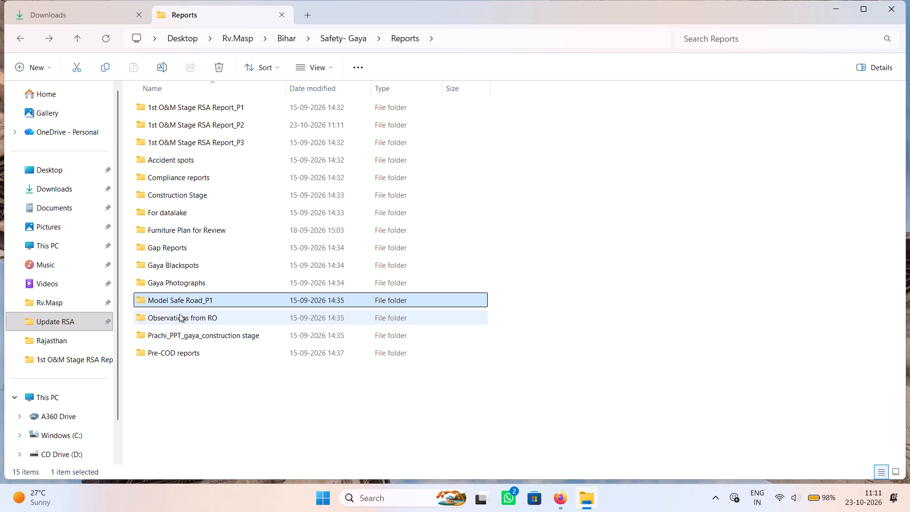
pyautogui.click(179, 314)
pyautogui.doubleClick(183, 266)
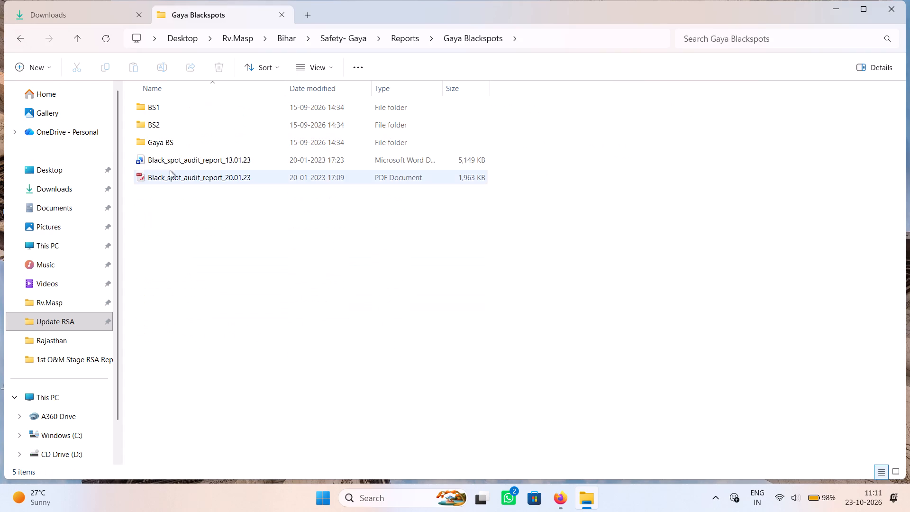
pyautogui.click(26, 34)
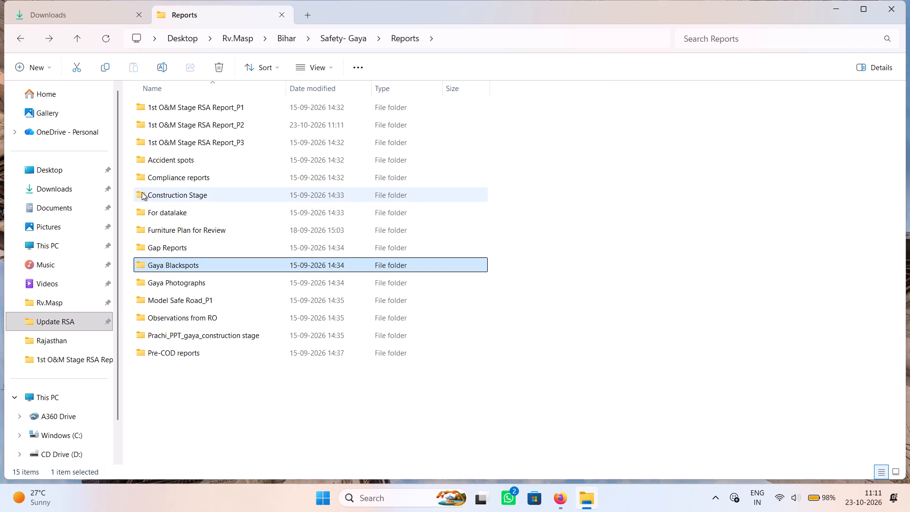
pyautogui.click(171, 285)
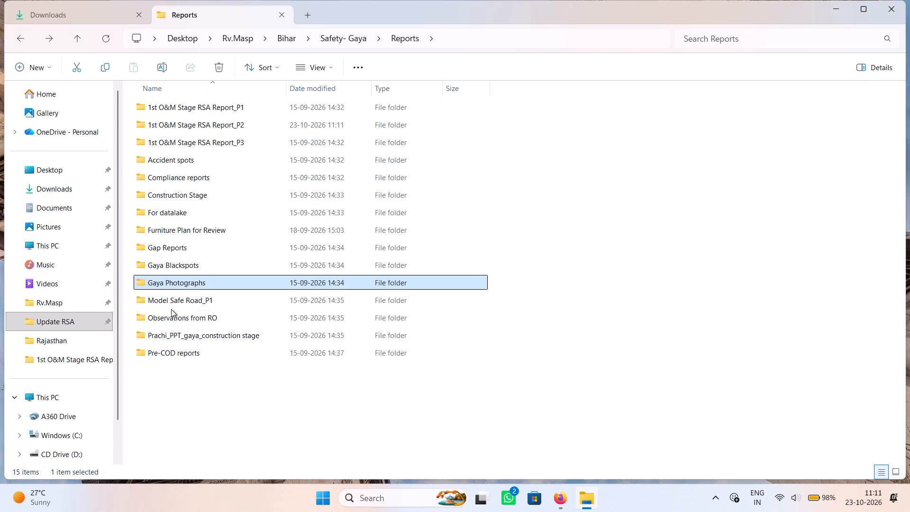
pyautogui.click(180, 162)
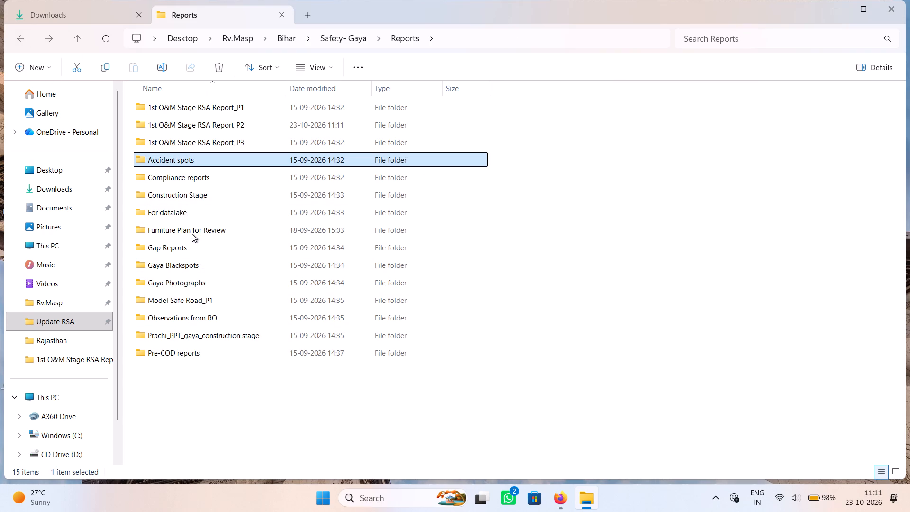
pyautogui.click(192, 234)
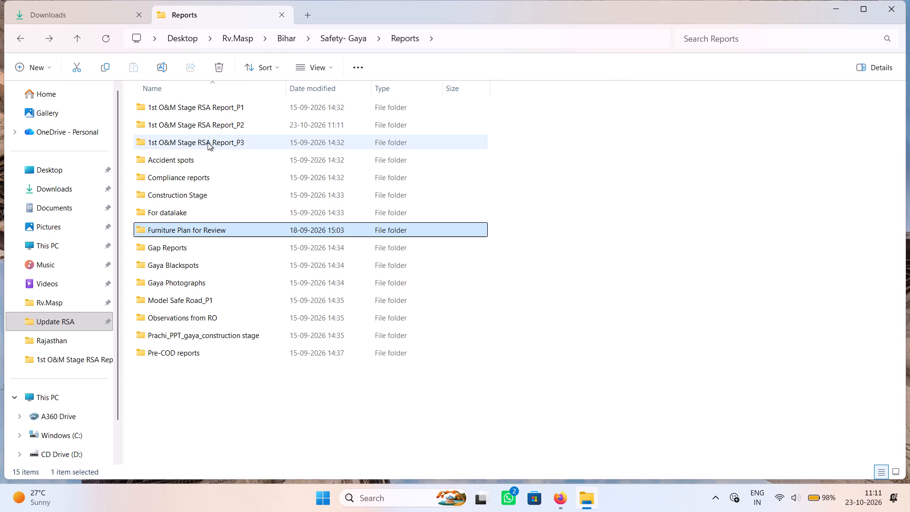
# Check the 1st O&M Stage RSA Report_P1 folder and its Send by Casta subfolder, and return to Reports.
pyautogui.doubleClick(215, 107)
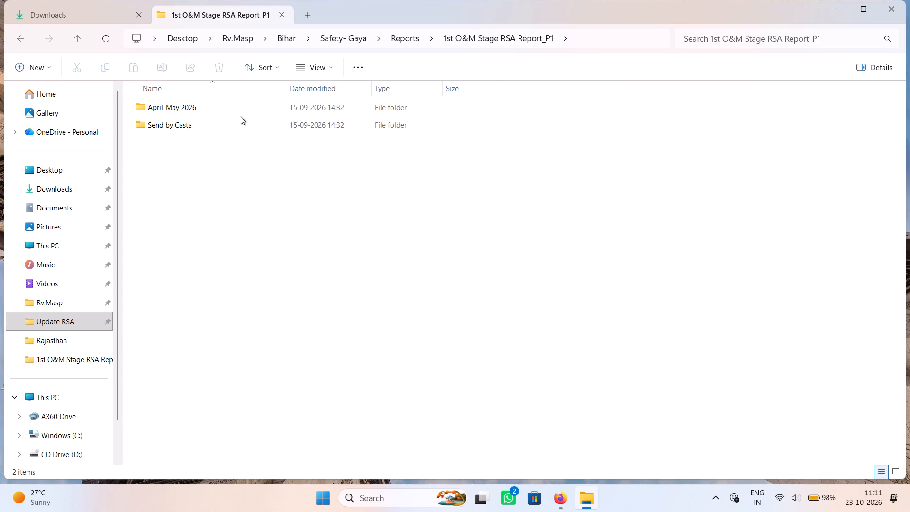
pyautogui.doubleClick(221, 123)
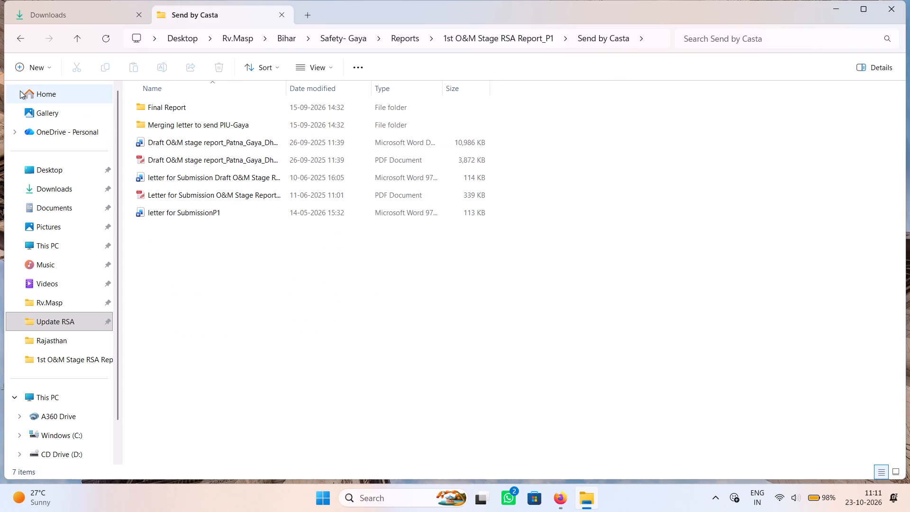
pyautogui.click(21, 39)
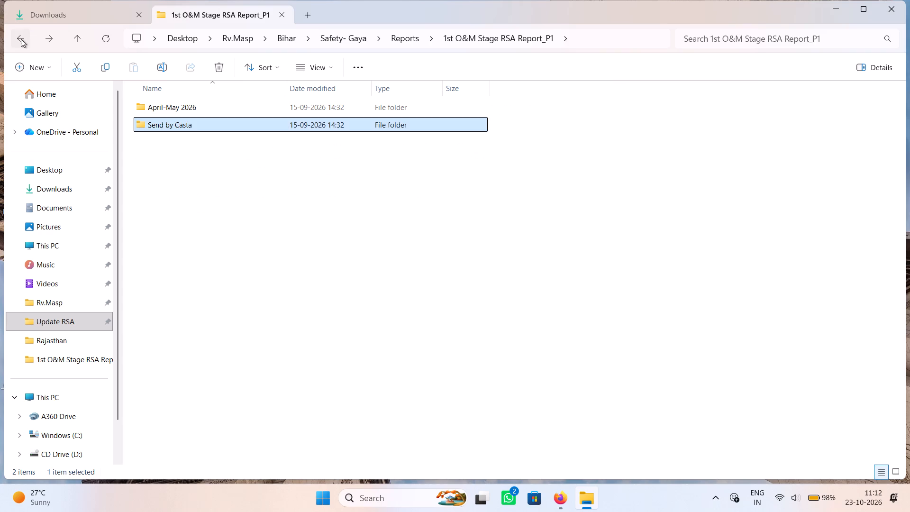
pyautogui.click(21, 39)
# Look over the files in the 1st O&M Stage RSA Report_P2 and Report_P3 folders, ending back in Reports.
pyautogui.doubleClick(196, 124)
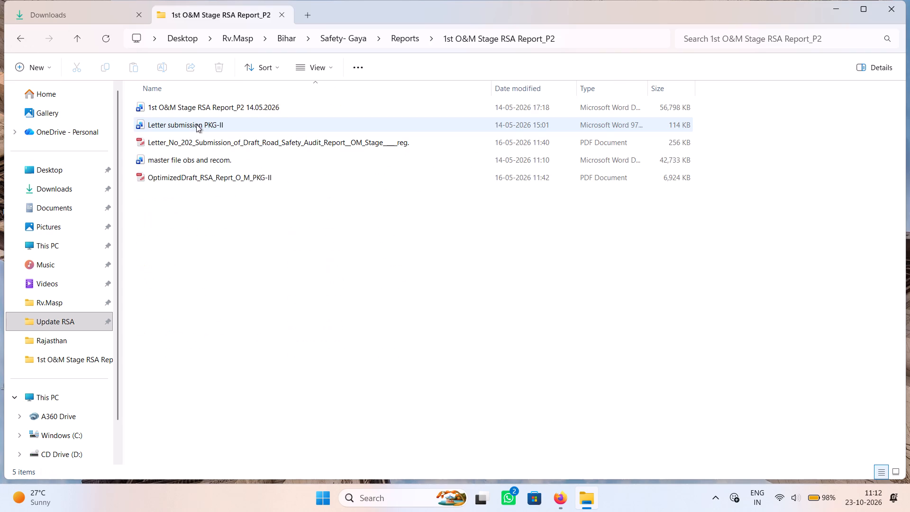
pyautogui.click(199, 147)
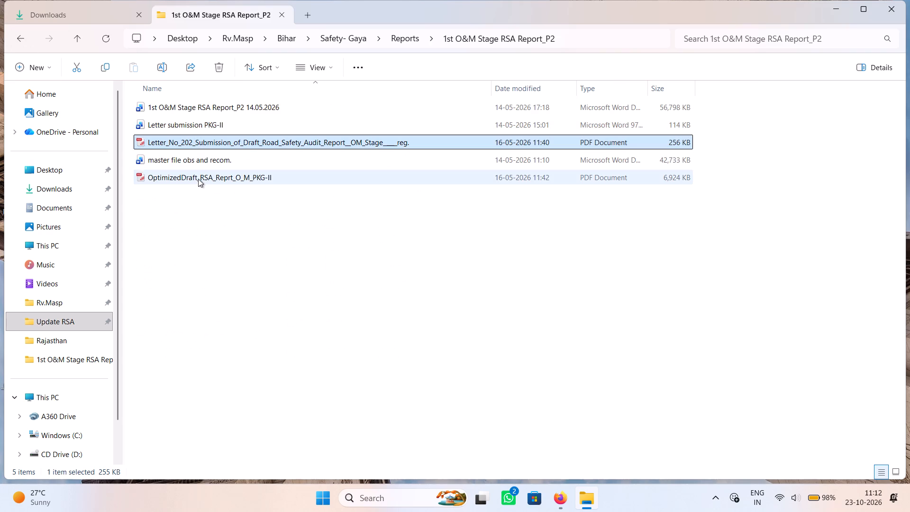
pyautogui.click(198, 179)
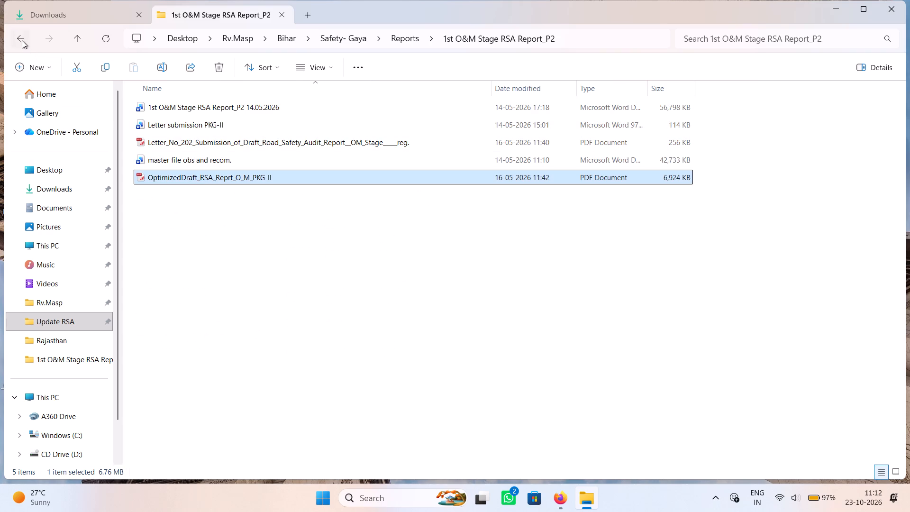
pyautogui.click(21, 40)
pyautogui.doubleClick(193, 145)
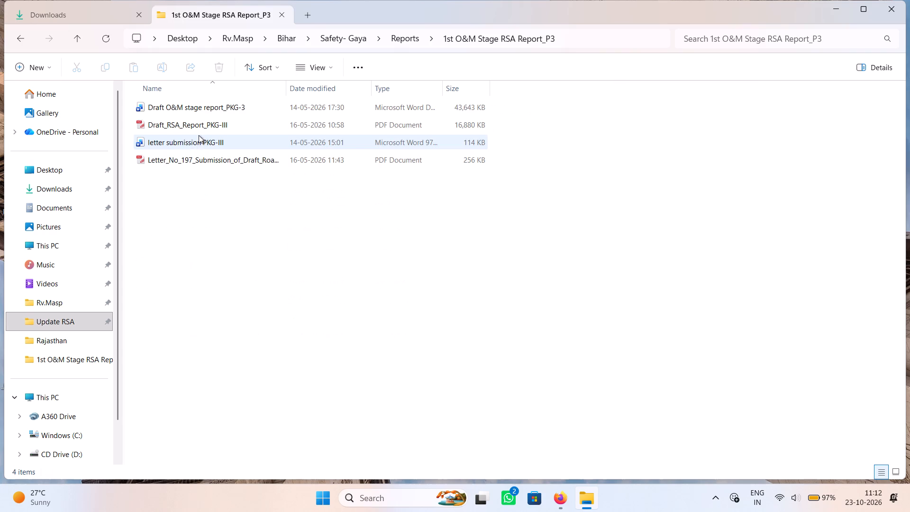
pyautogui.click(202, 143)
pyautogui.click(205, 120)
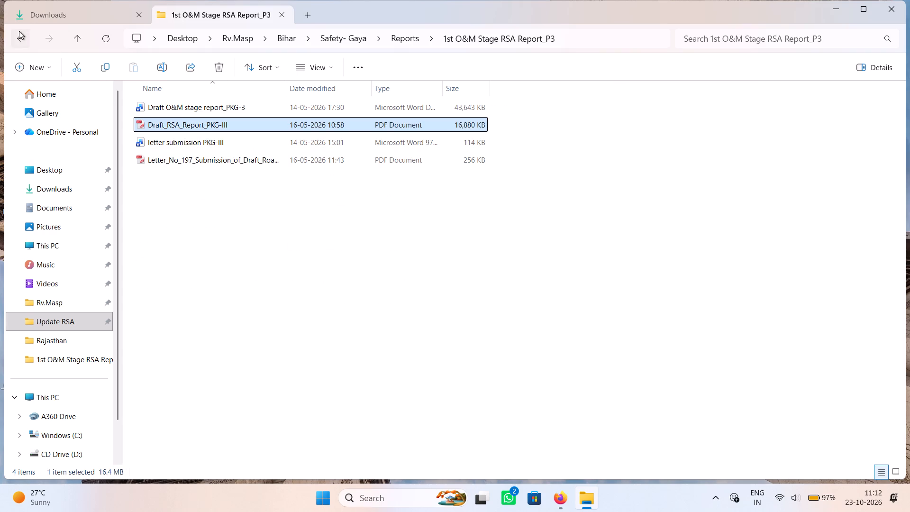
pyautogui.click(20, 38)
# Check the contents of the Accident spots and Compliance reports folders, returning to Reports.
pyautogui.doubleClick(185, 161)
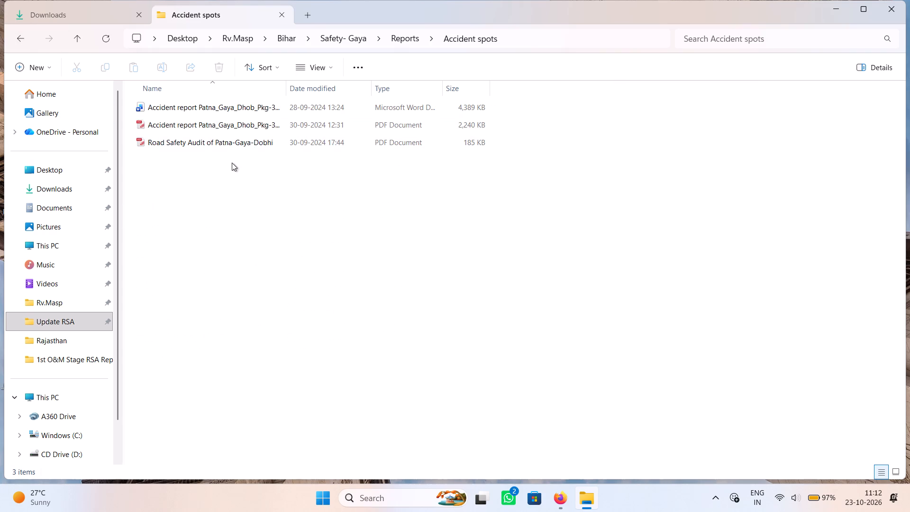
pyautogui.click(19, 42)
pyautogui.click(164, 180)
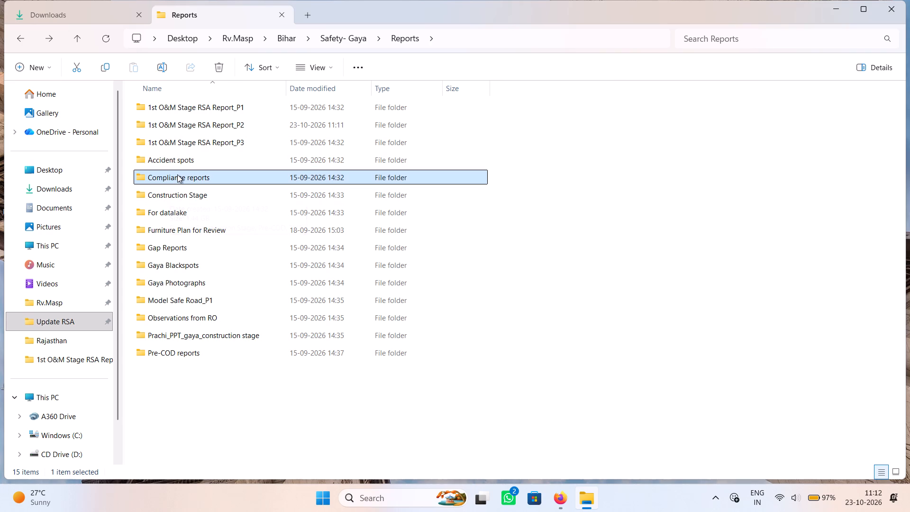
pyautogui.doubleClick(177, 174)
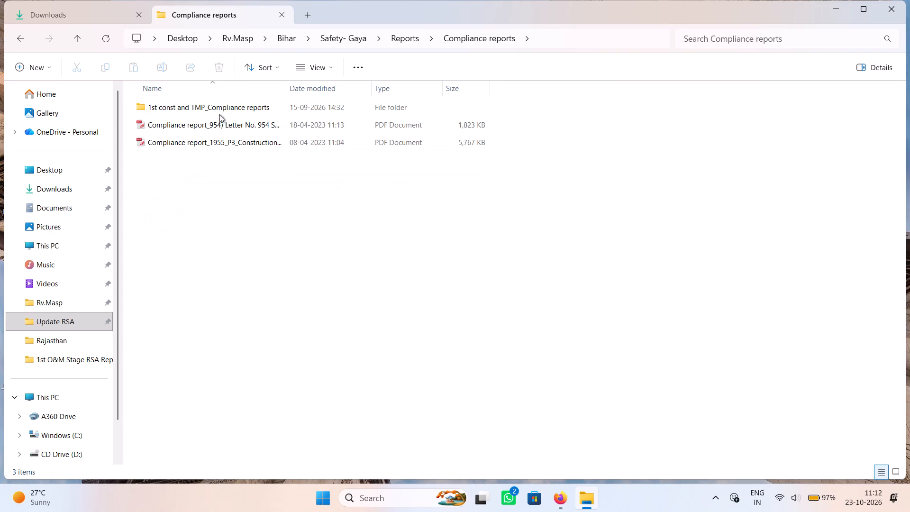
pyautogui.click(22, 36)
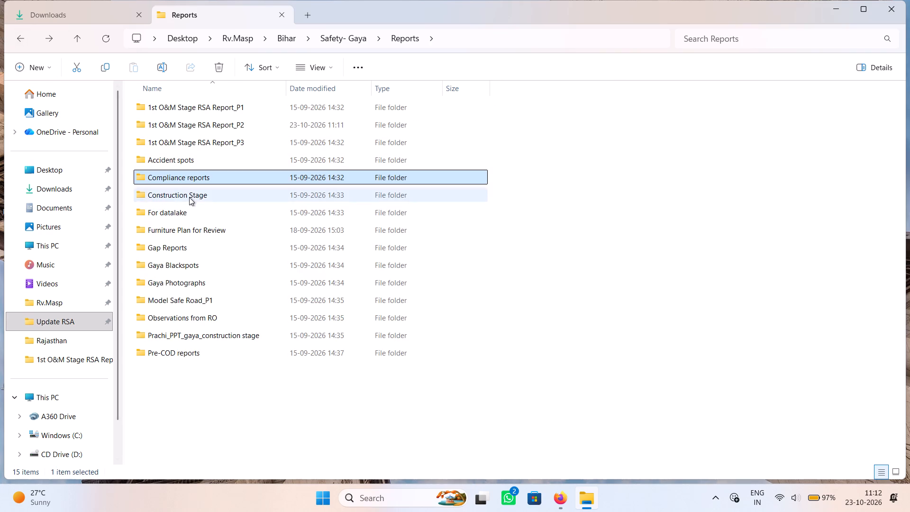
# Look through the Gap Reports, Gaya Blackspots and Gaya Photographs folders, returning to Reports.
pyautogui.click(189, 197)
pyautogui.click(175, 218)
pyautogui.click(186, 229)
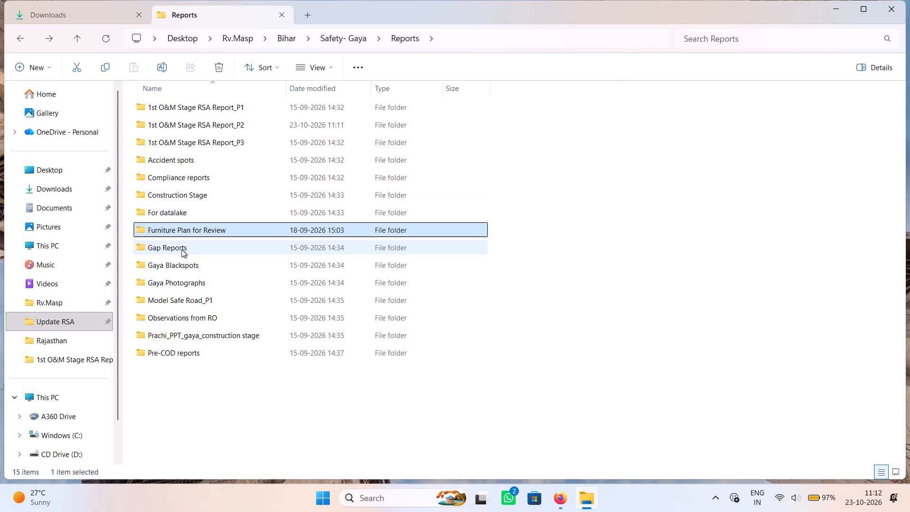
pyautogui.click(182, 249)
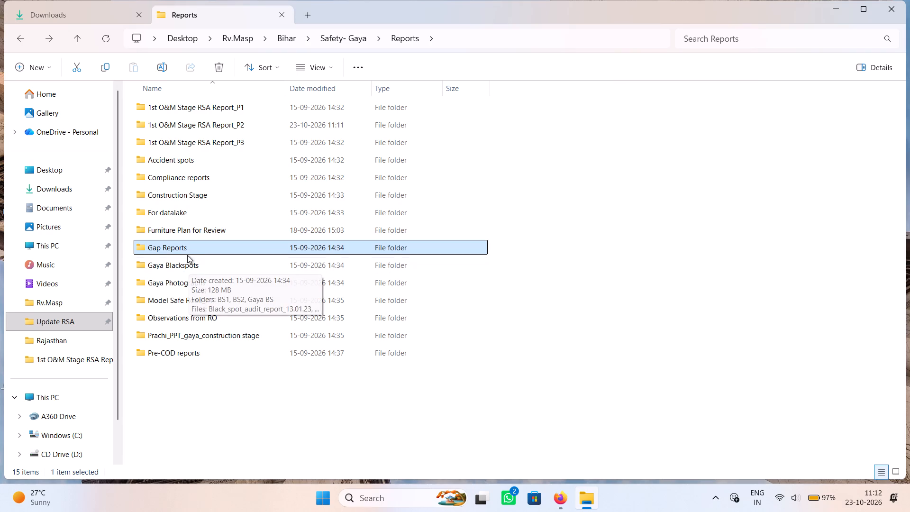
pyautogui.doubleClick(187, 252)
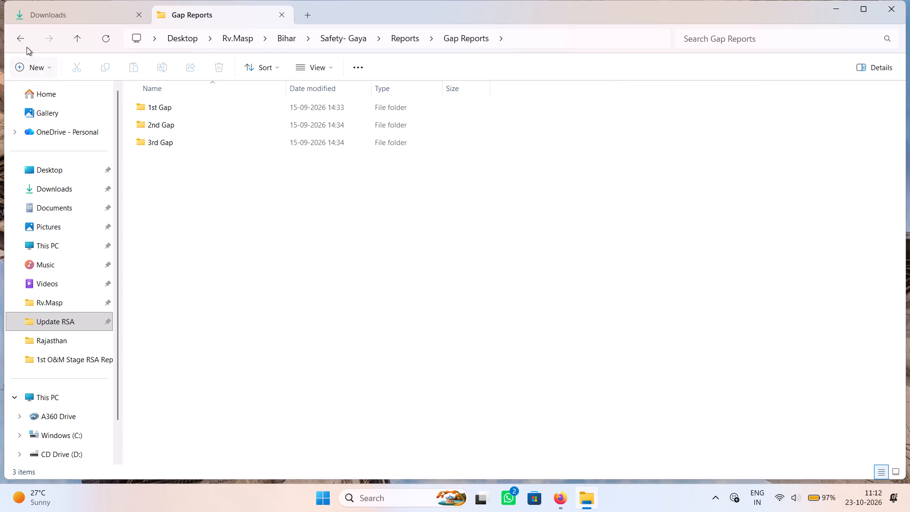
pyautogui.click(25, 39)
pyautogui.doubleClick(191, 265)
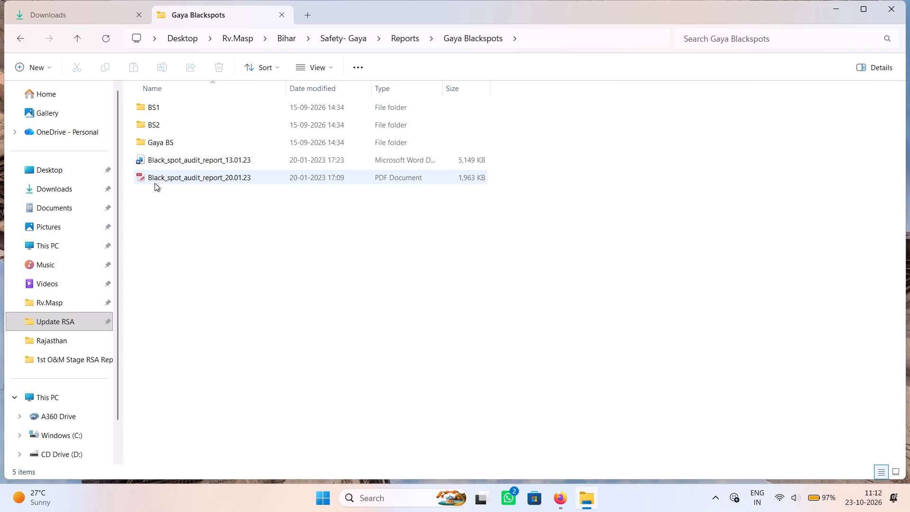
pyautogui.click(19, 39)
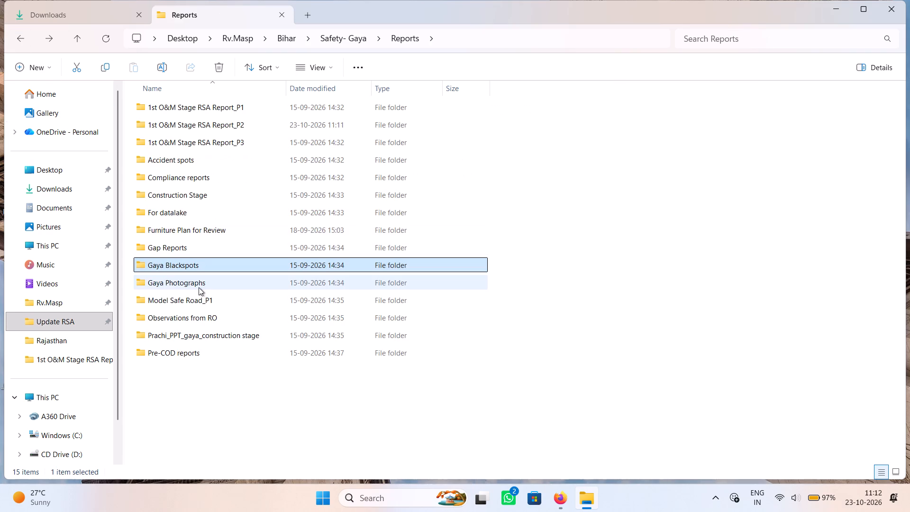
pyautogui.doubleClick(198, 287)
pyautogui.click(21, 41)
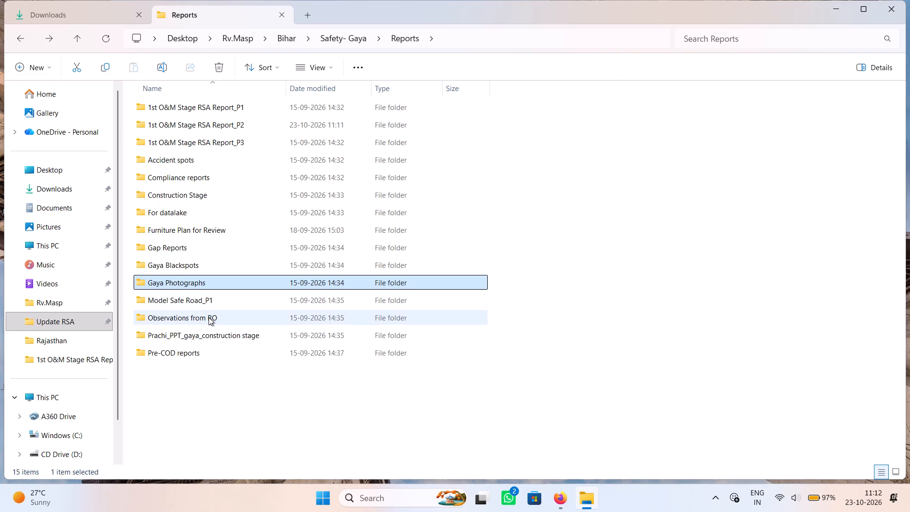
# Go back to Safety- Gaya and open the Draft Letters folder inside Letters.
pyautogui.click(21, 37)
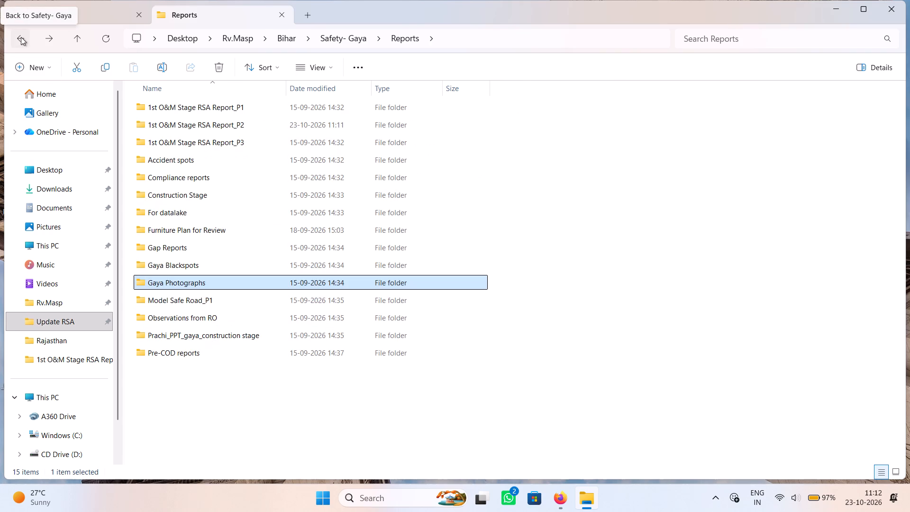
pyautogui.click(21, 37)
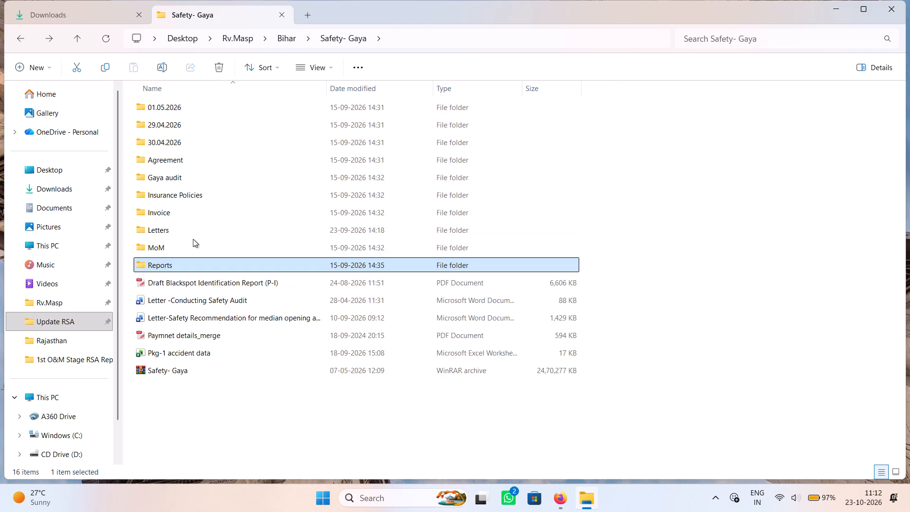
pyautogui.doubleClick(166, 229)
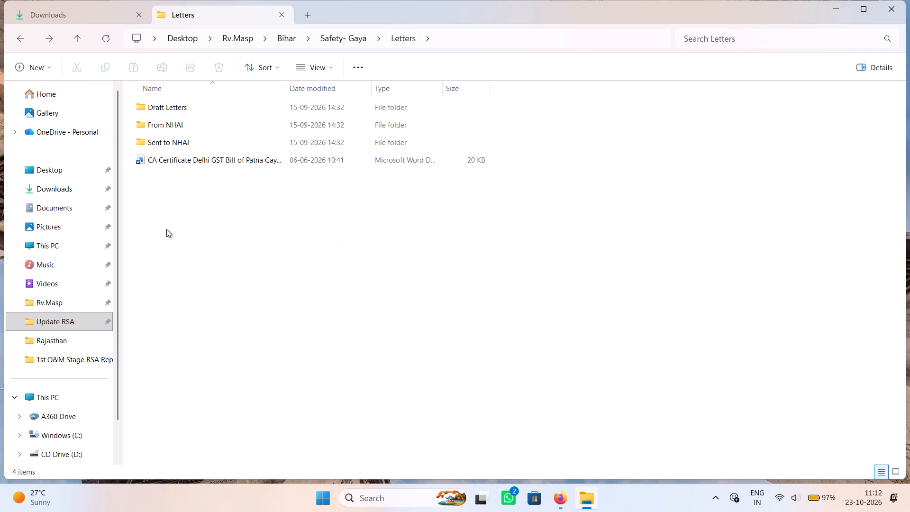
pyautogui.doubleClick(185, 105)
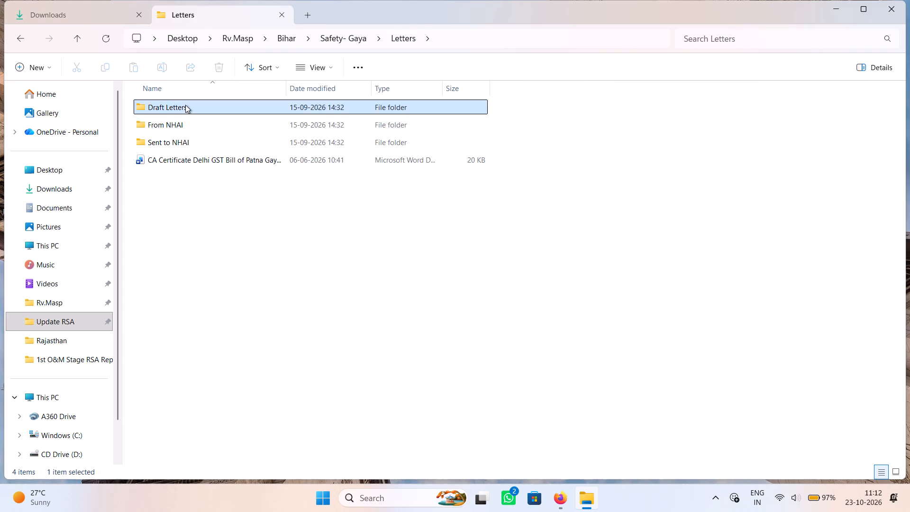
# Look over the Draft Letters list and widen its Name column so the long letter names can be read.
pyautogui.scroll(-15, 193, 238)
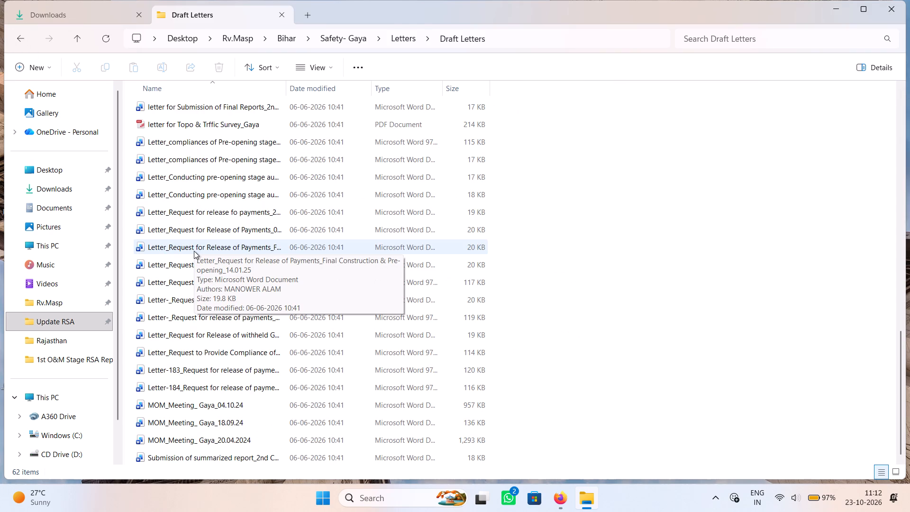
pyautogui.click(252, 452)
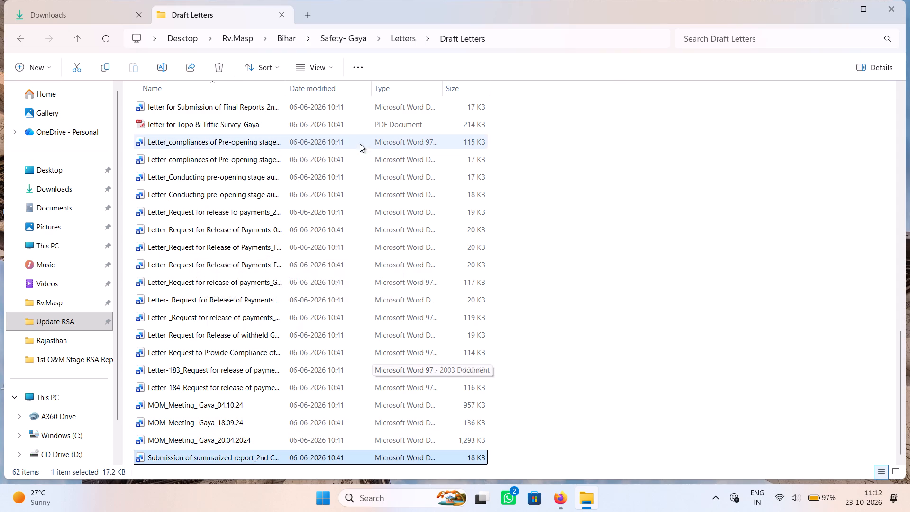
pyautogui.moveTo(288, 86); pyautogui.dragTo(398, 87)
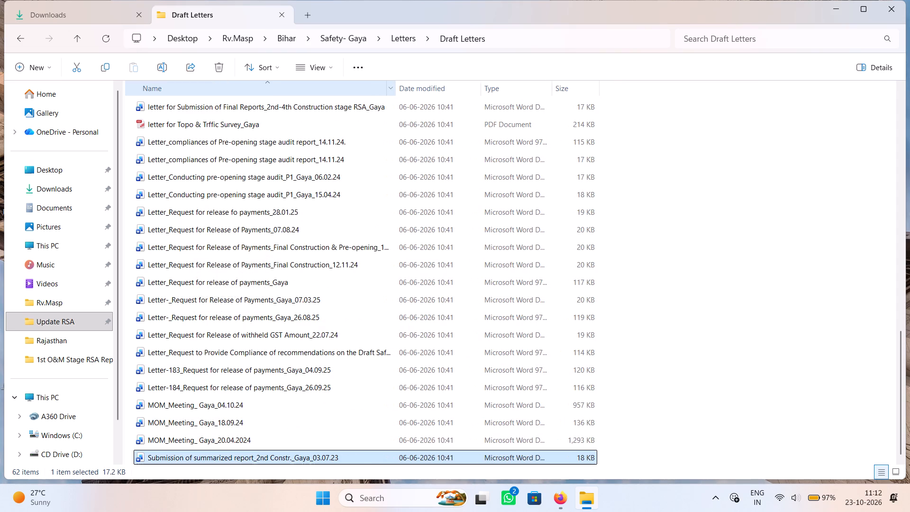
pyautogui.moveTo(398, 87); pyautogui.dragTo(412, 87)
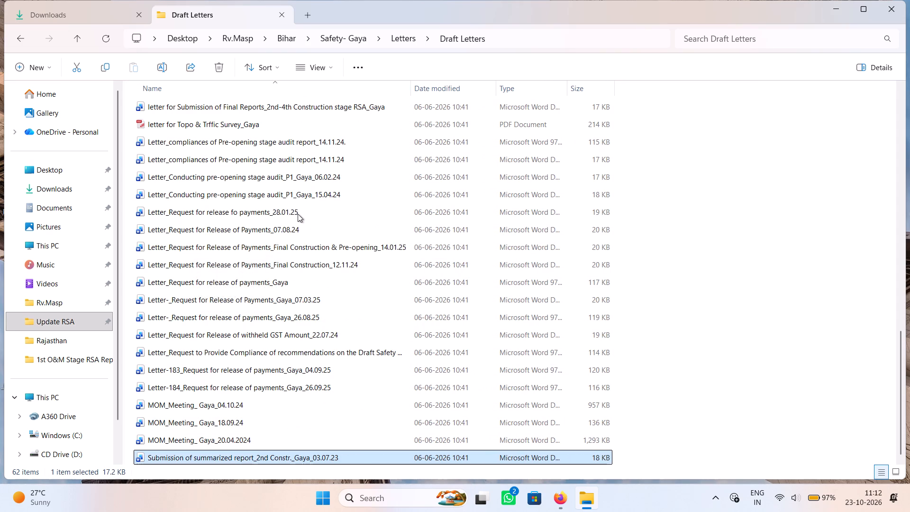
# Open the Gaya draft letter requesting compliance of recommendations on the Draft Safety Audit Report in a maximized window.
pyautogui.click(275, 357)
pyautogui.click(272, 369)
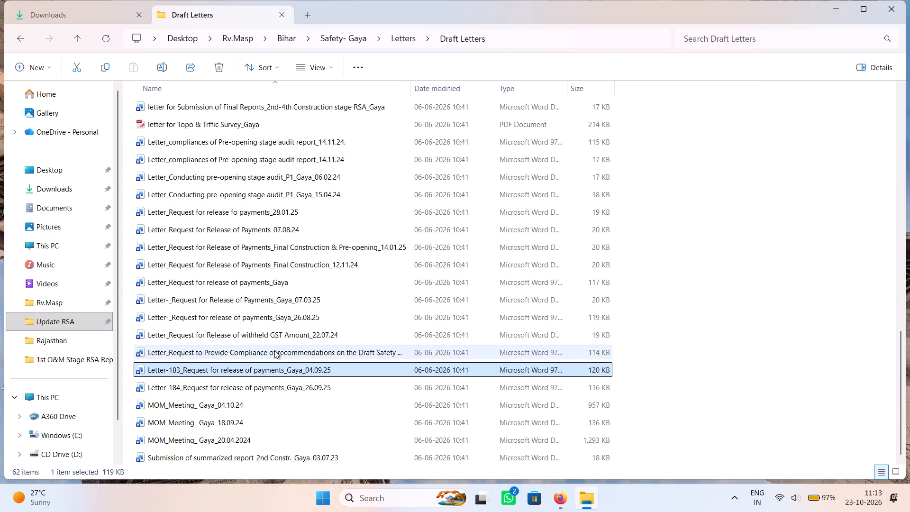
pyautogui.click(274, 350)
pyautogui.doubleClick(313, 351)
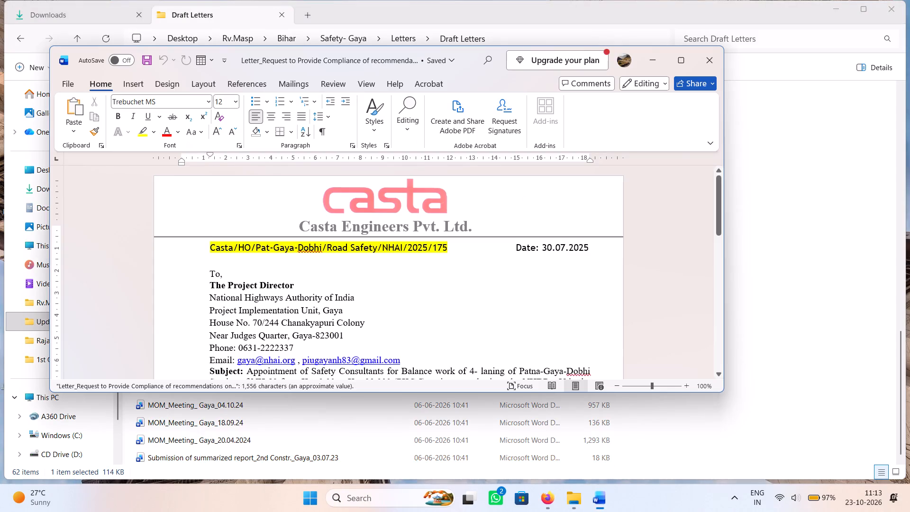
pyautogui.click(683, 64)
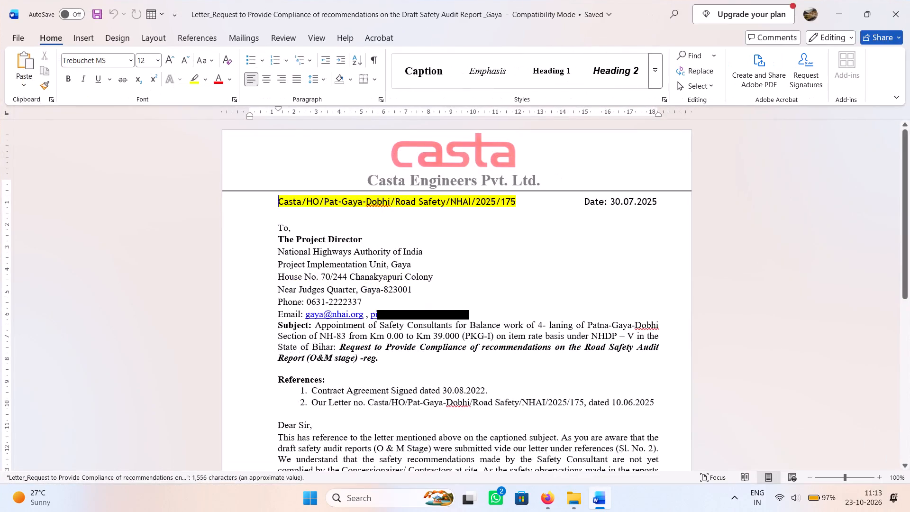
# Read the letter's subject, references and body paragraph about compliance with the O&M stage safety audit recommendations.
pyautogui.scroll(-2, 495, 227)
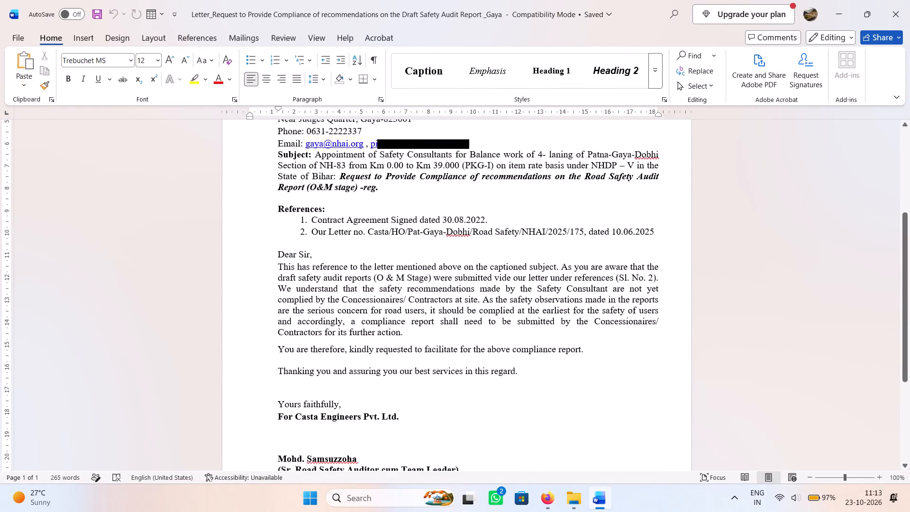
pyautogui.scroll(2, 495, 227)
pyautogui.scroll(-1, 495, 227)
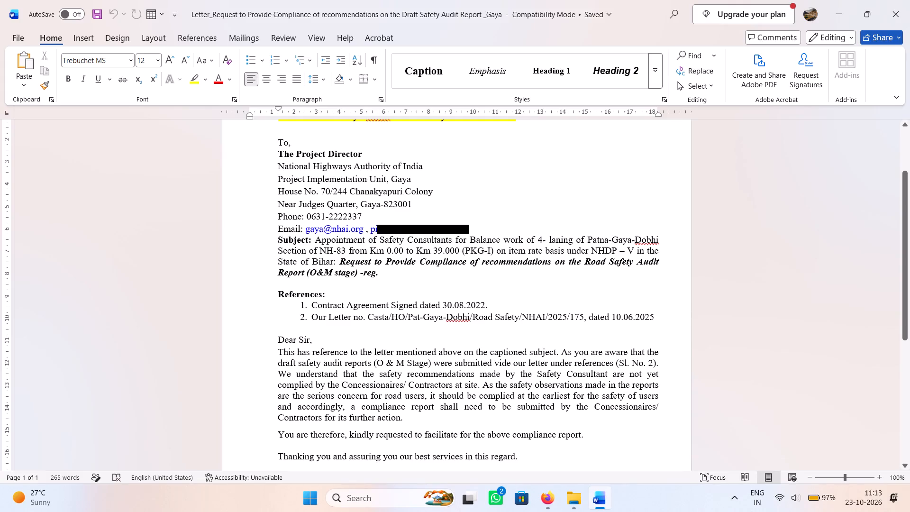
pyautogui.moveTo(301, 363); pyautogui.dragTo(490, 367)
pyautogui.click(490, 367)
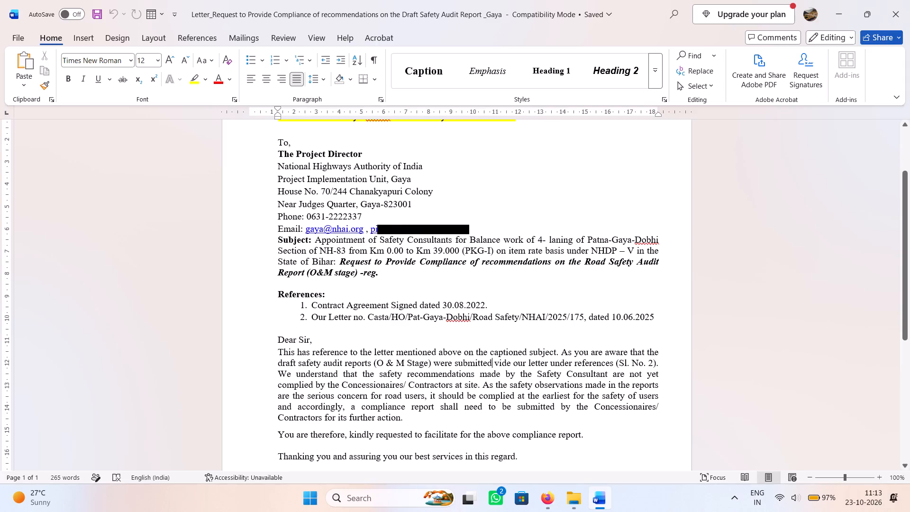
pyautogui.moveTo(287, 388); pyautogui.dragTo(350, 387)
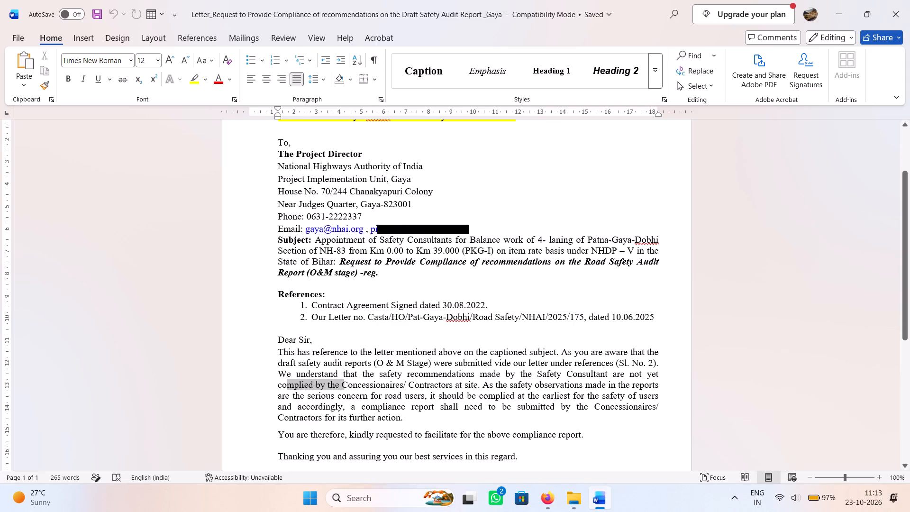
pyautogui.moveTo(350, 387); pyautogui.dragTo(475, 383)
pyautogui.click(450, 384)
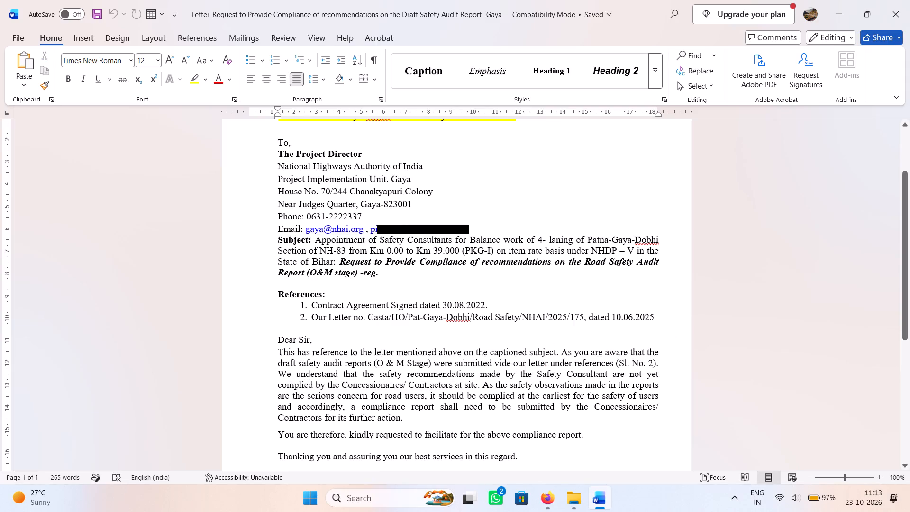
pyautogui.moveTo(496, 384); pyautogui.dragTo(620, 386)
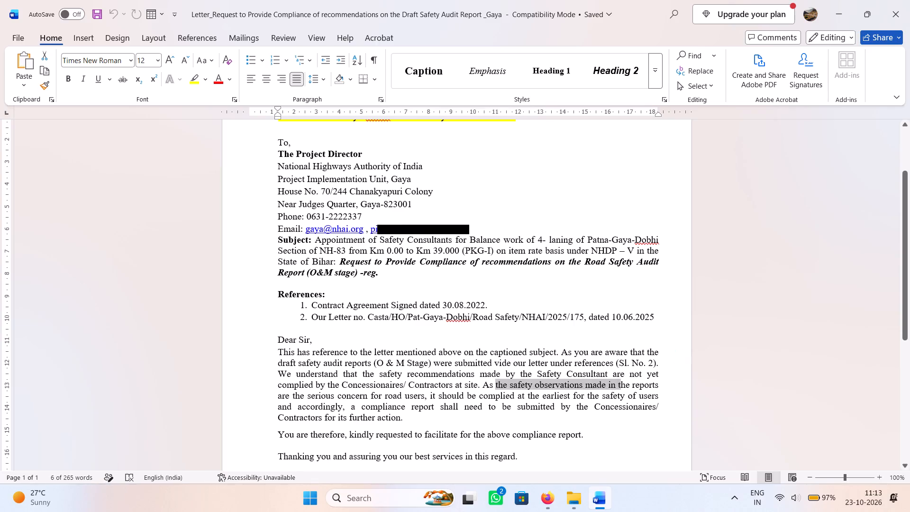
pyautogui.click(354, 402)
pyautogui.moveTo(327, 396); pyautogui.dragTo(455, 401)
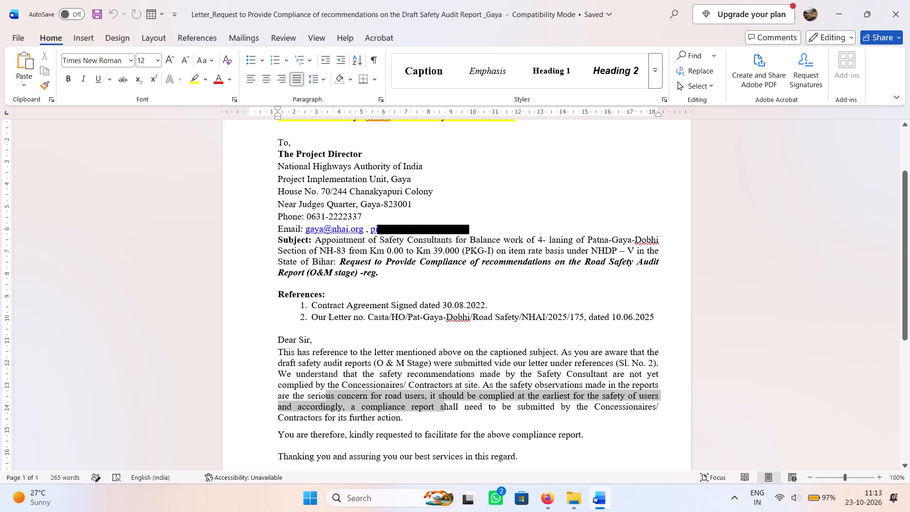
pyautogui.moveTo(455, 401); pyautogui.dragTo(585, 393)
pyautogui.scroll(-1, 383, 409)
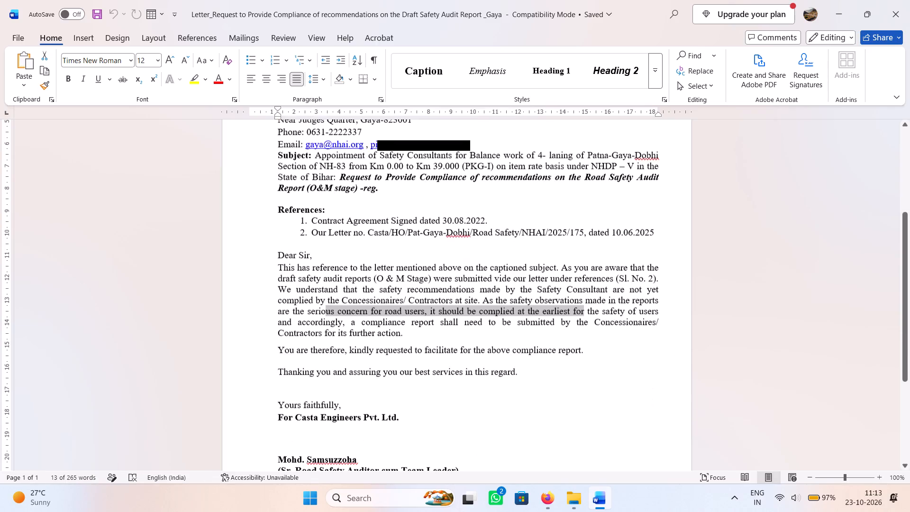
pyautogui.moveTo(371, 323); pyautogui.dragTo(607, 321)
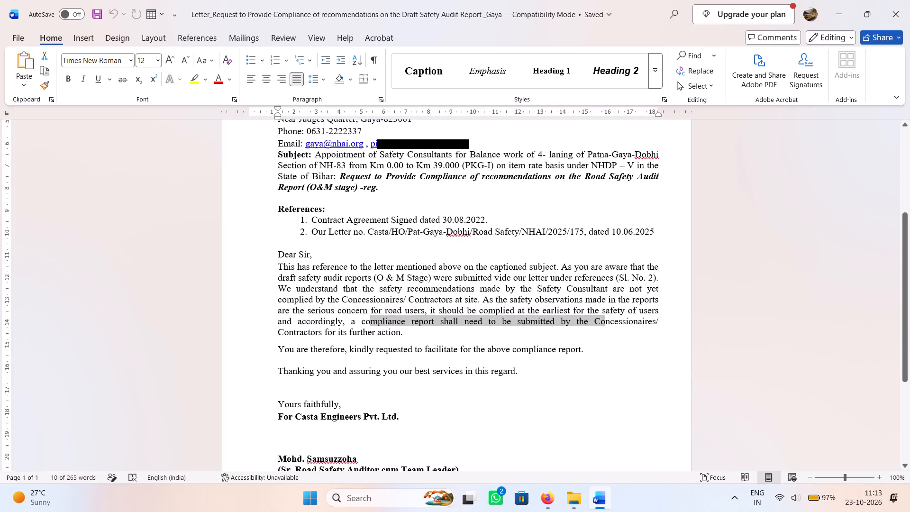
pyautogui.click(343, 335)
# Check the signature block and copy-to list of the compliance request letter, return to its top and close it.
pyautogui.scroll(-5, 343, 335)
pyautogui.scroll(6, 343, 335)
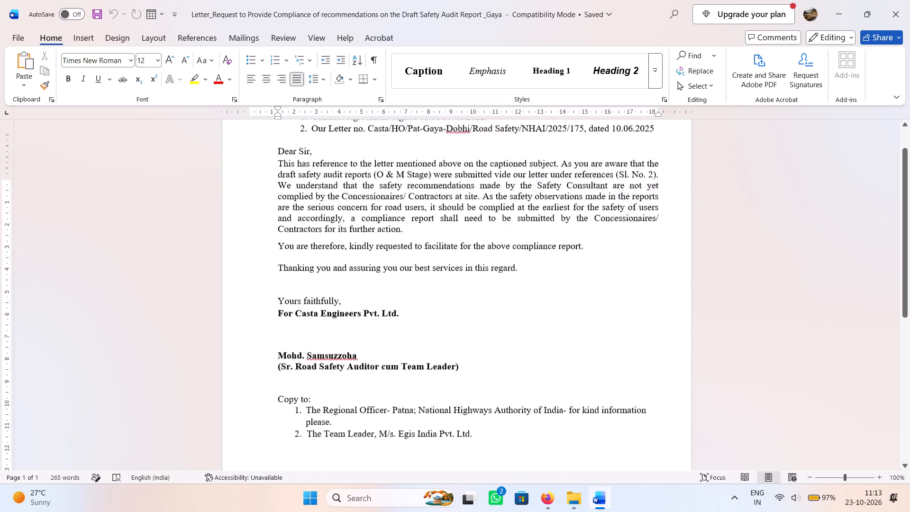
pyautogui.scroll(5, 343, 335)
pyautogui.click(893, 12)
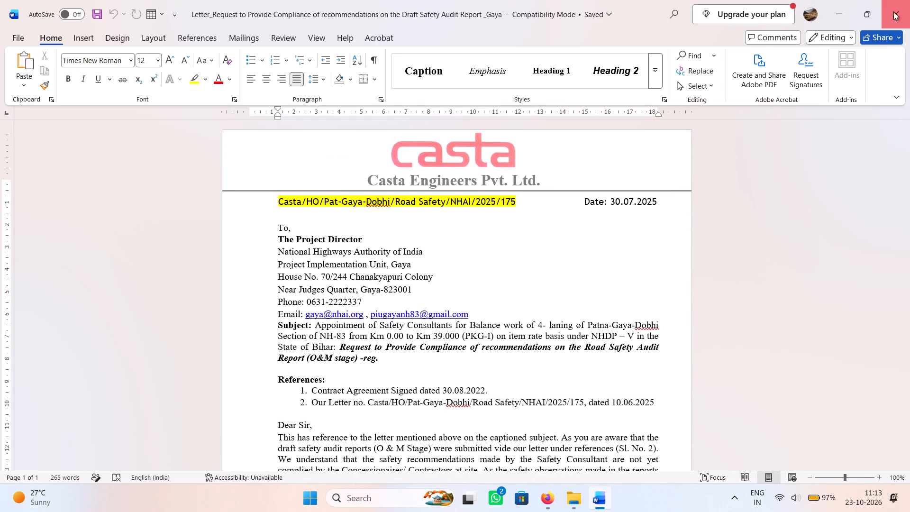
# Look over the other files in Draft Letters and go back to the Letters folder.
pyautogui.scroll(-1, 307, 269)
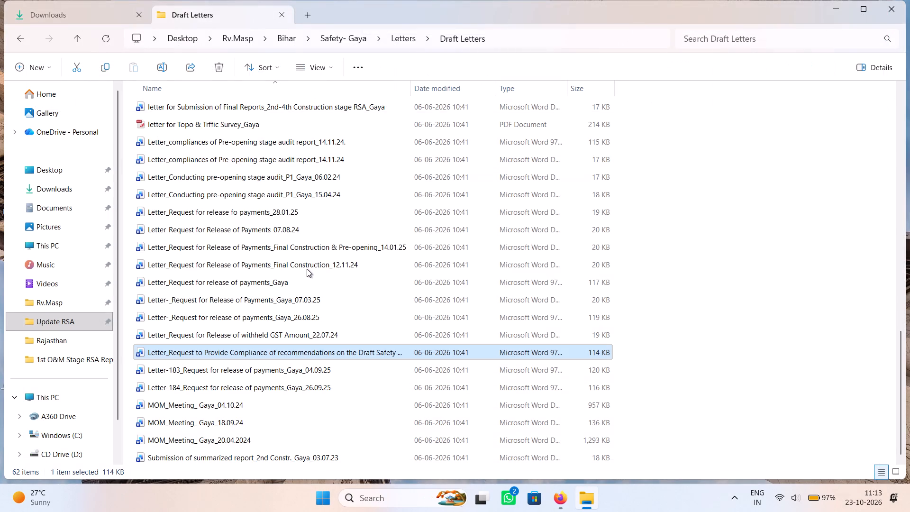
pyautogui.scroll(-2, 275, 346)
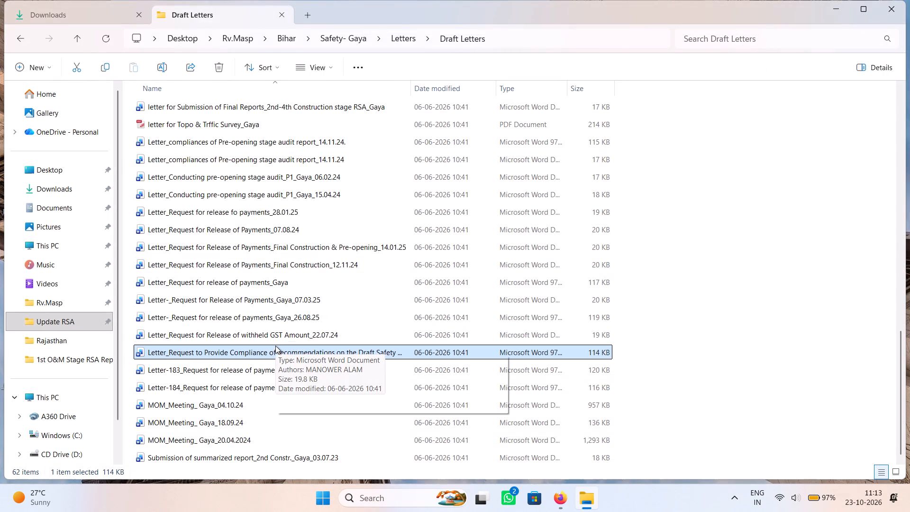
pyautogui.scroll(2, 275, 346)
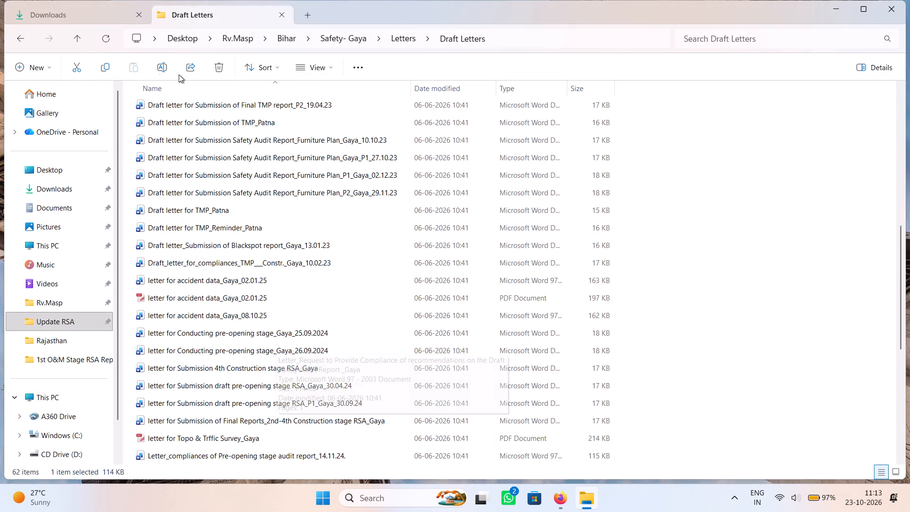
pyautogui.click(17, 42)
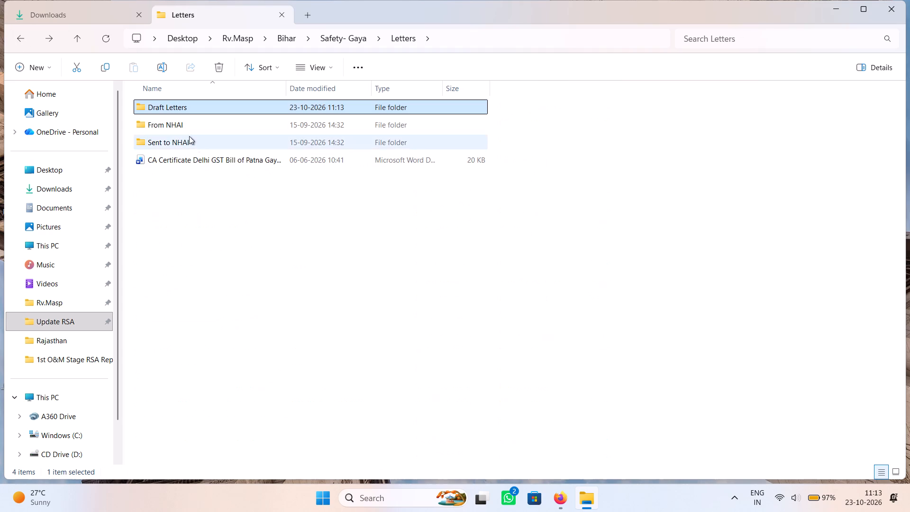
# Open the Sent to NHAI folder and widen its Name column so the long letter titles can be read.
pyautogui.doubleClick(192, 139)
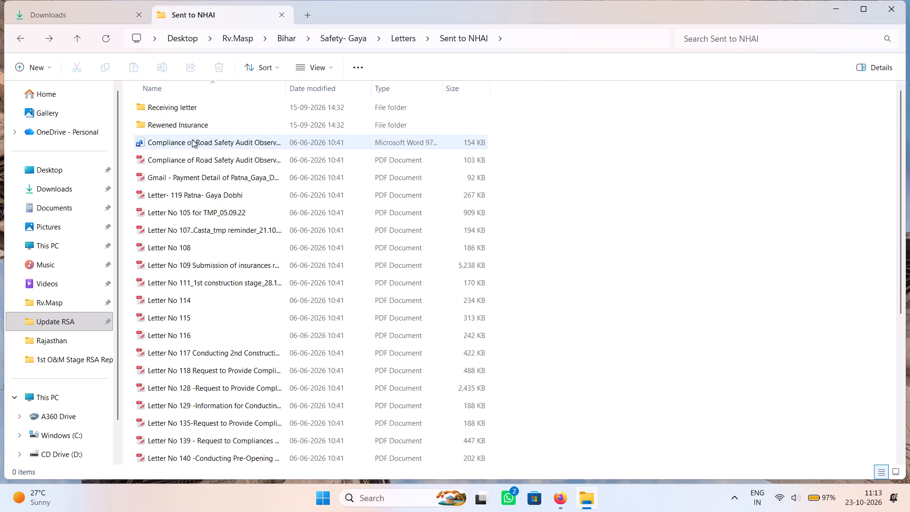
pyautogui.scroll(-1, 265, 185)
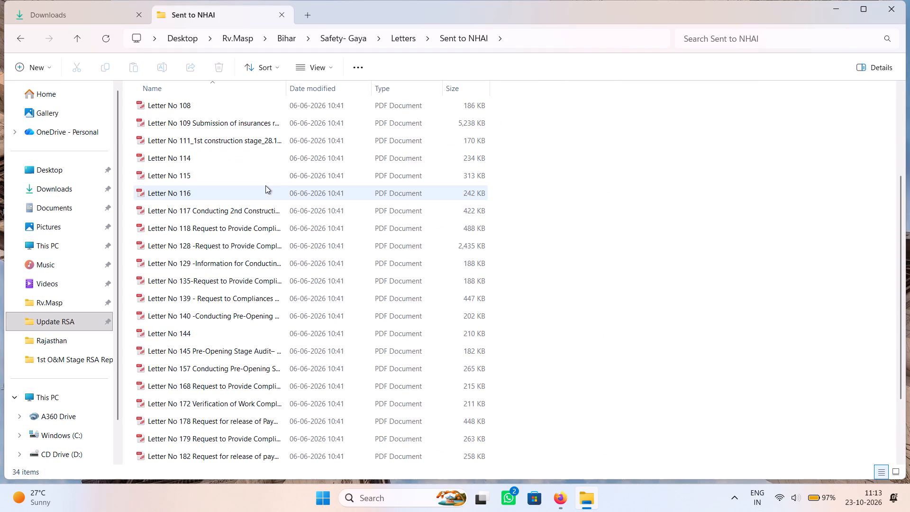
pyautogui.moveTo(287, 90); pyautogui.dragTo(461, 99)
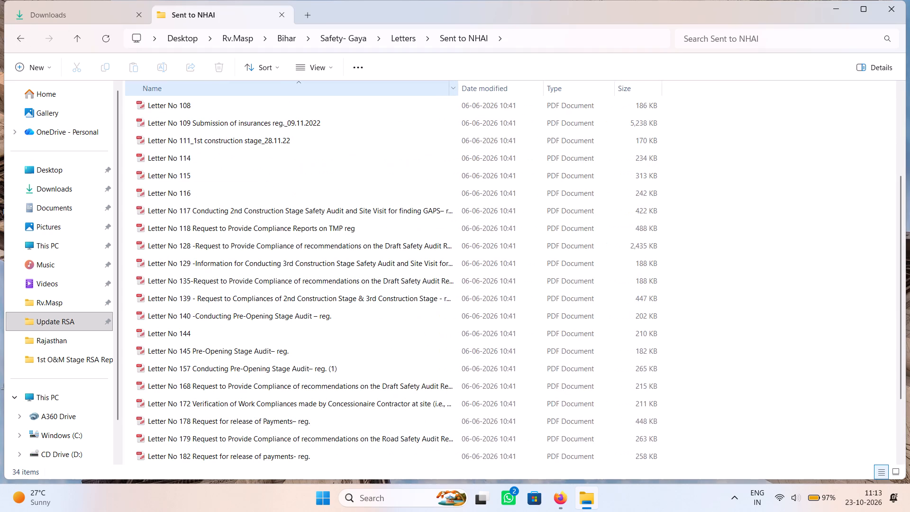
pyautogui.moveTo(461, 99); pyautogui.dragTo(507, 108)
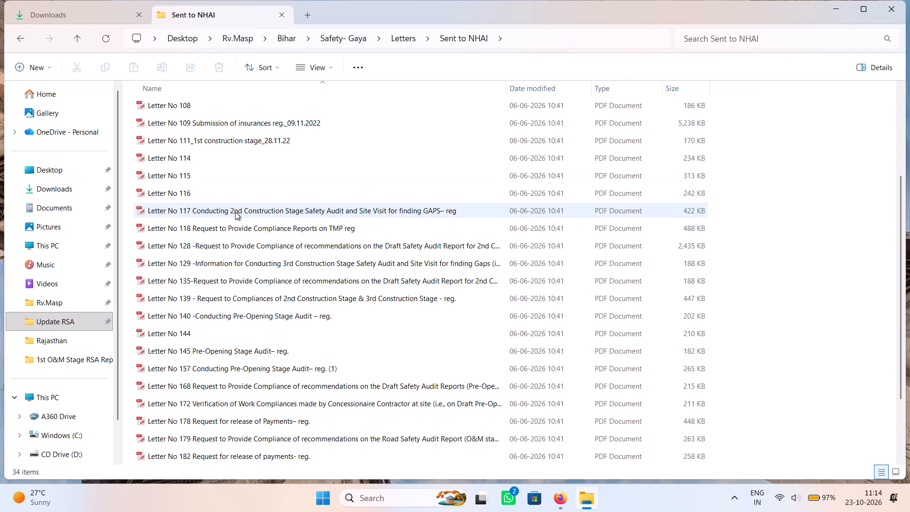
# Look through the letters sent to NHAI, from Letter No 157 to the accident data requests and payment details.
pyautogui.click(215, 126)
pyautogui.scroll(-3, 185, 177)
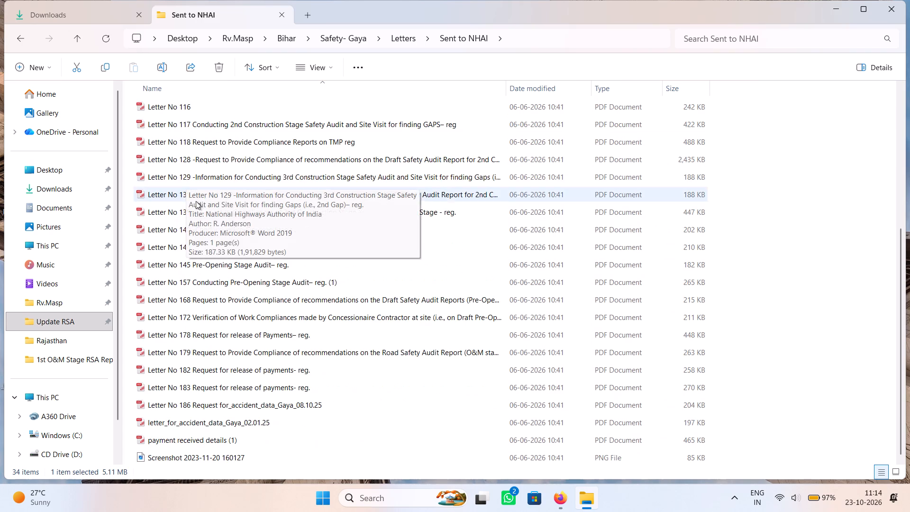
pyautogui.click(221, 286)
pyautogui.click(234, 305)
pyautogui.click(241, 322)
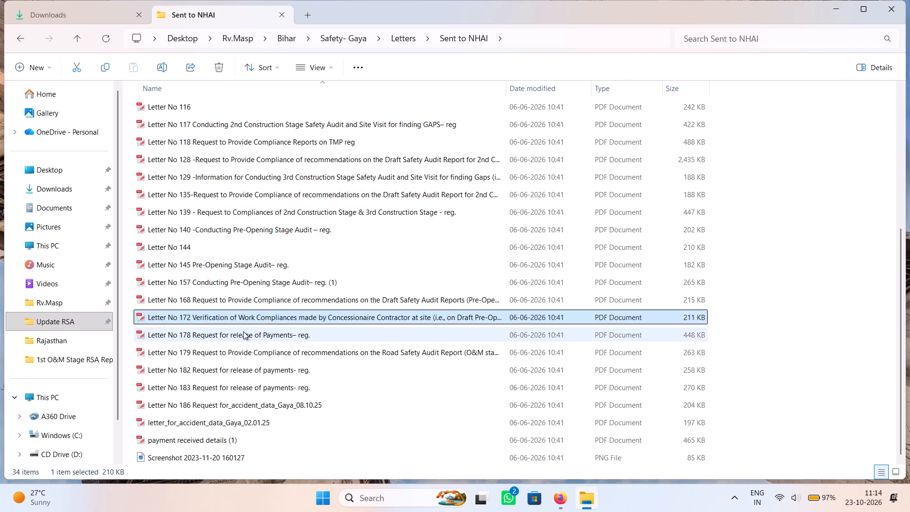
pyautogui.click(243, 331)
pyautogui.click(250, 353)
pyautogui.click(255, 370)
pyautogui.click(255, 390)
pyautogui.click(256, 409)
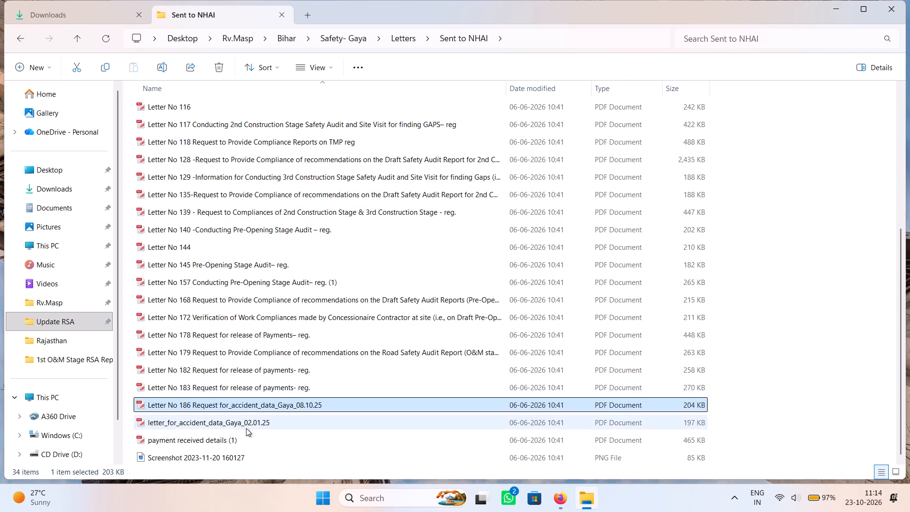
pyautogui.click(243, 430)
pyautogui.click(218, 456)
pyautogui.click(214, 446)
pyautogui.click(217, 416)
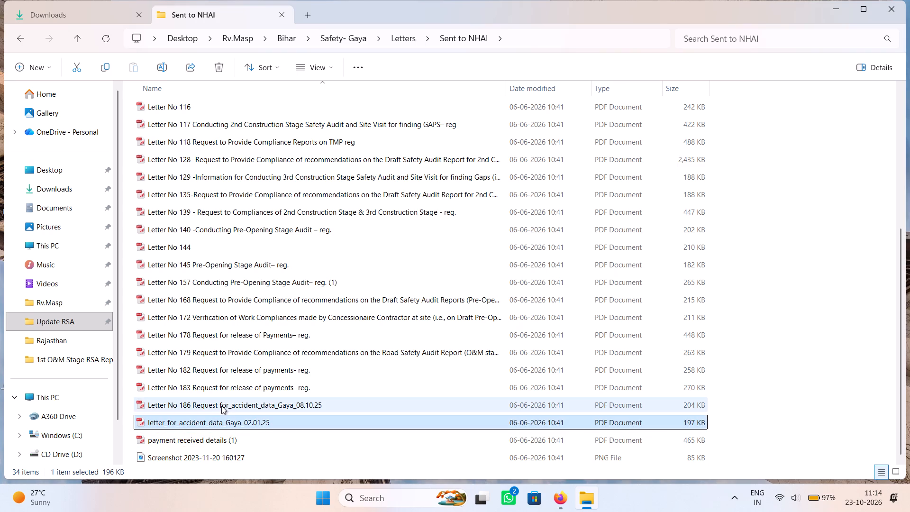
pyautogui.click(222, 403)
# Open letter_for_accident_data_Gaya_02.01.25 and read its subject, references, accident data request and signature block.
pyautogui.doubleClick(233, 423)
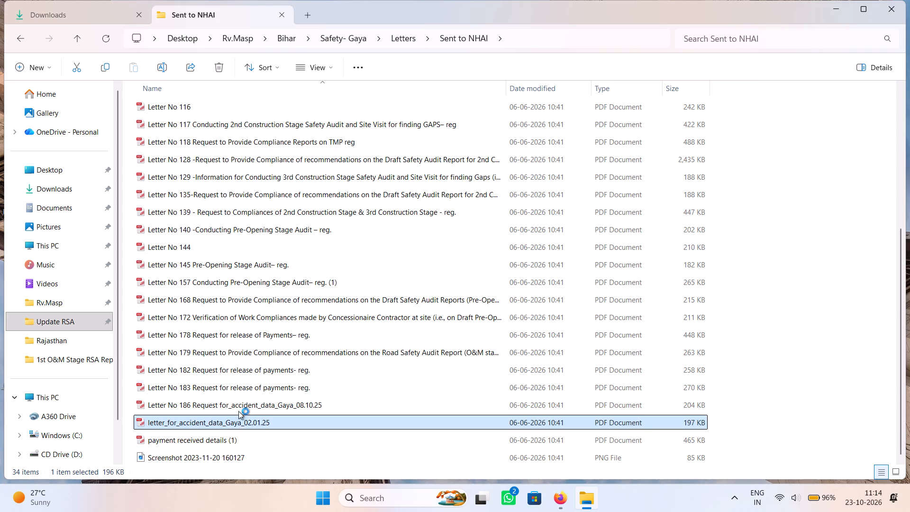
pyautogui.scroll(-3, 396, 311)
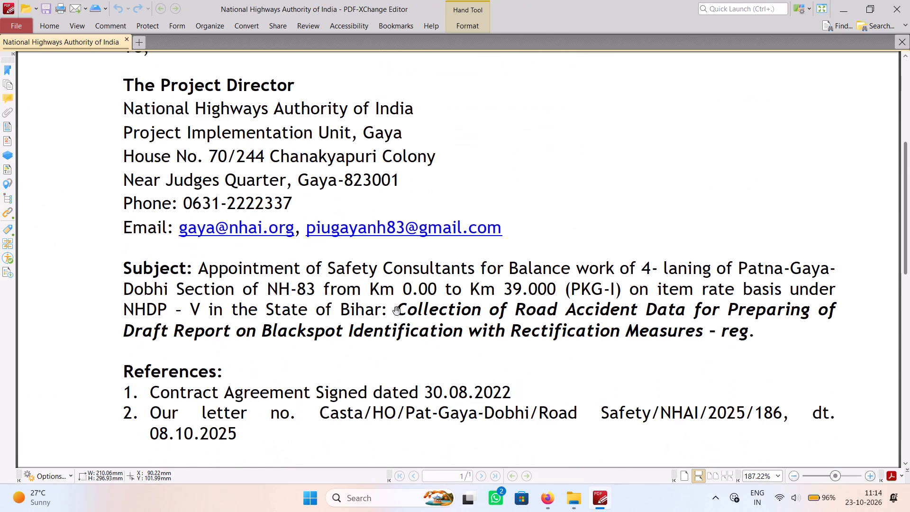
pyautogui.scroll(-1, 396, 311)
pyautogui.keyDown('ctrl'); pyautogui.scroll(-2, 396, 311); pyautogui.keyUp('ctrl')
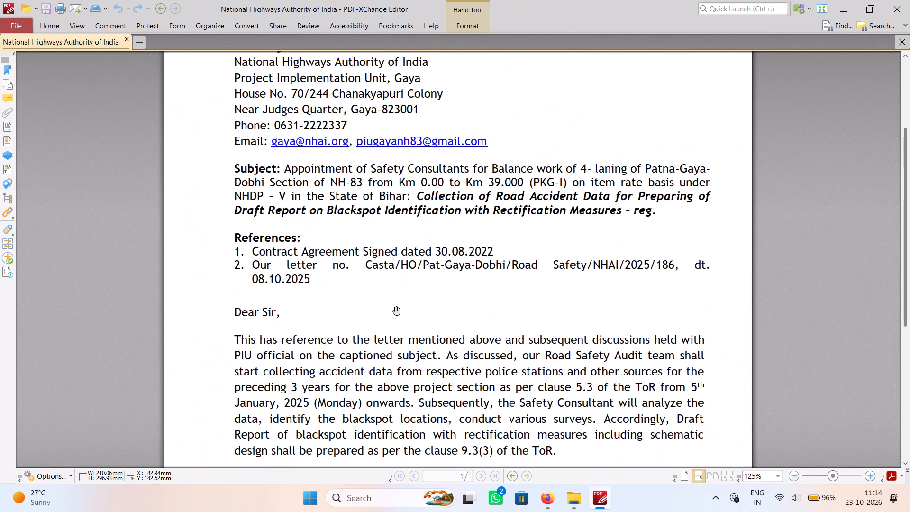
pyautogui.keyDown('ctrl'); pyautogui.scroll(-2, 396, 311); pyautogui.keyUp('ctrl')
pyautogui.scroll(-1, 396, 311)
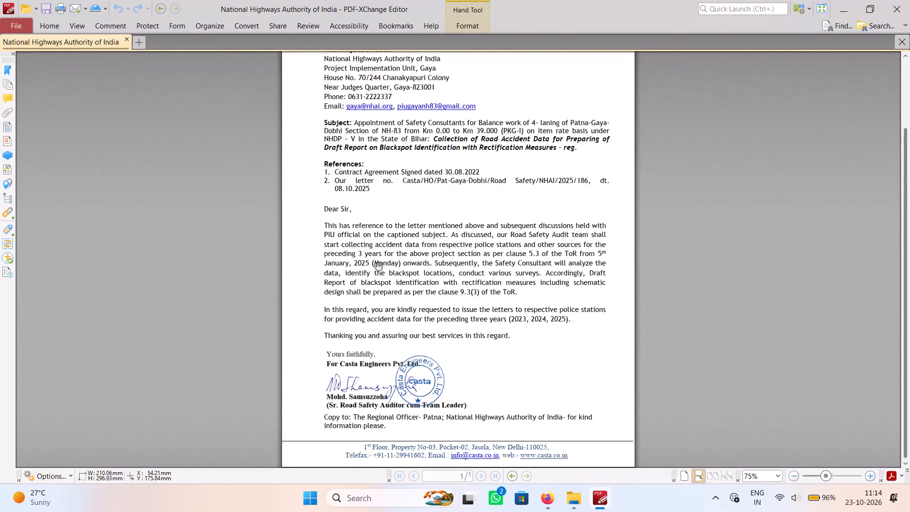
pyautogui.keyDown('ctrl'); pyautogui.scroll(1, 412, 245); pyautogui.keyUp('ctrl')
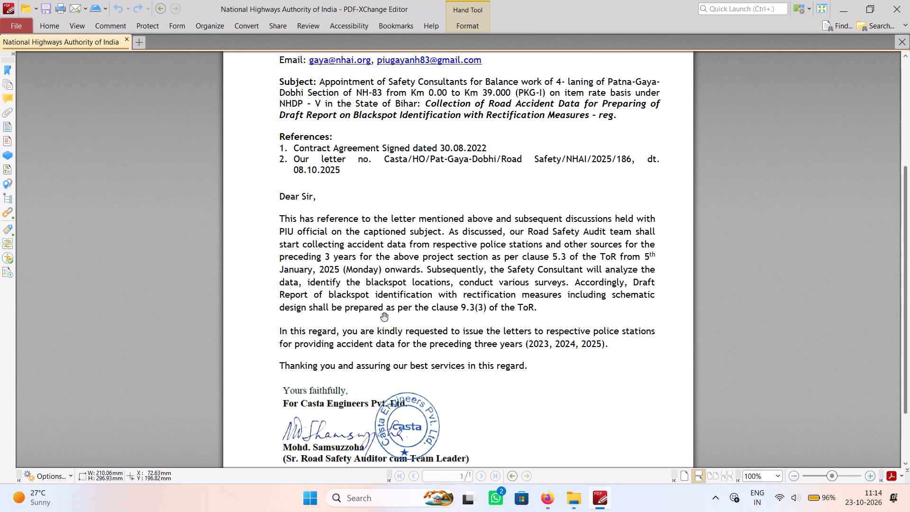
pyautogui.scroll(-3, 419, 343)
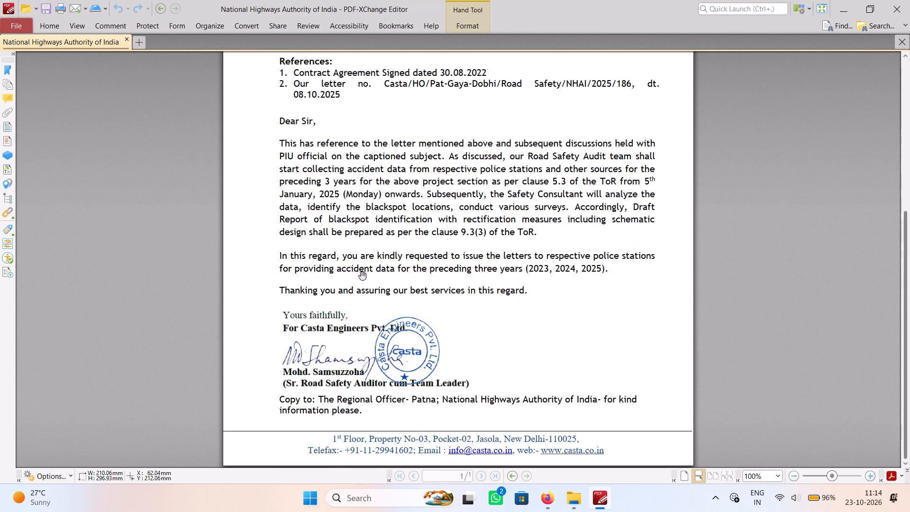
pyautogui.scroll(4, 362, 275)
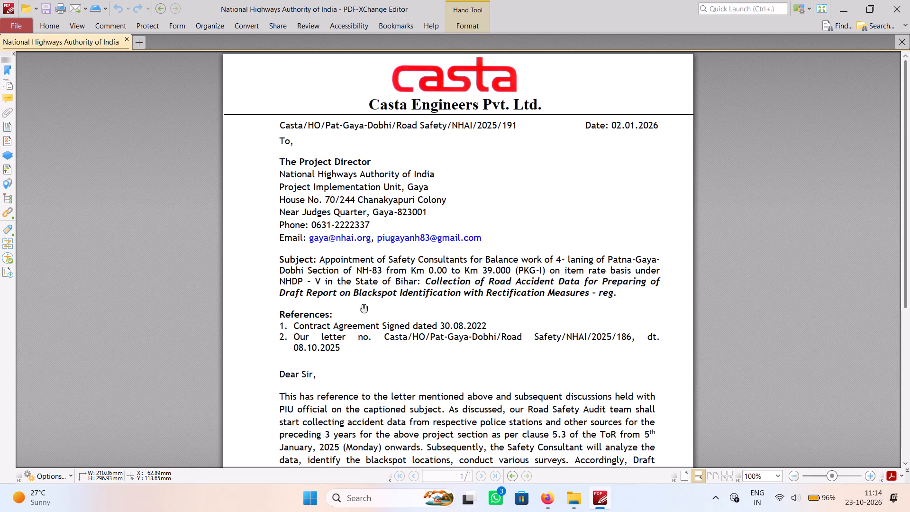
# Go back to the Safety- Gaya Reports folder and create a new folder there named BS- PKG-2,3.
pyautogui.click(570, 504)
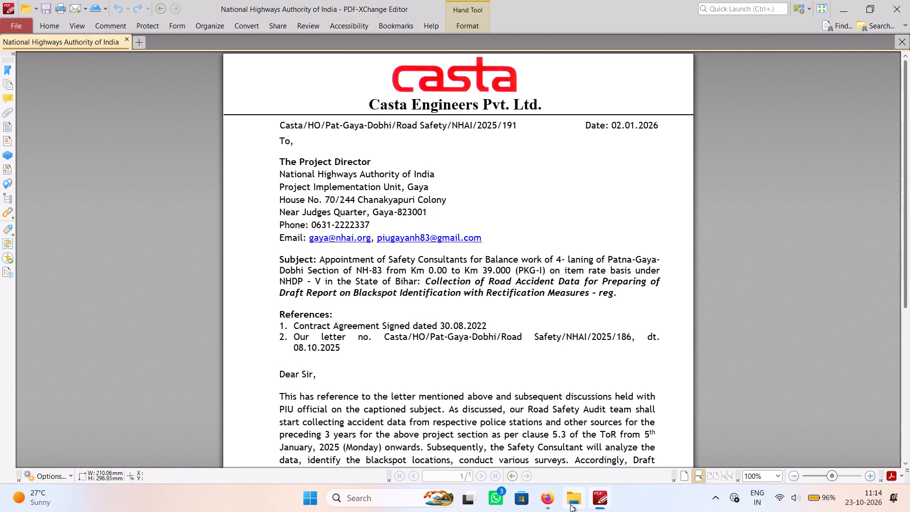
pyautogui.click(26, 37)
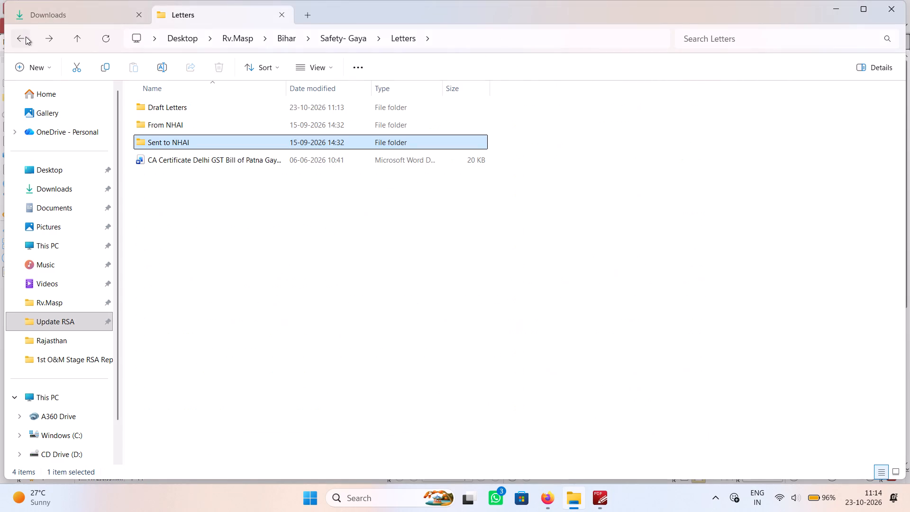
pyautogui.click(26, 37)
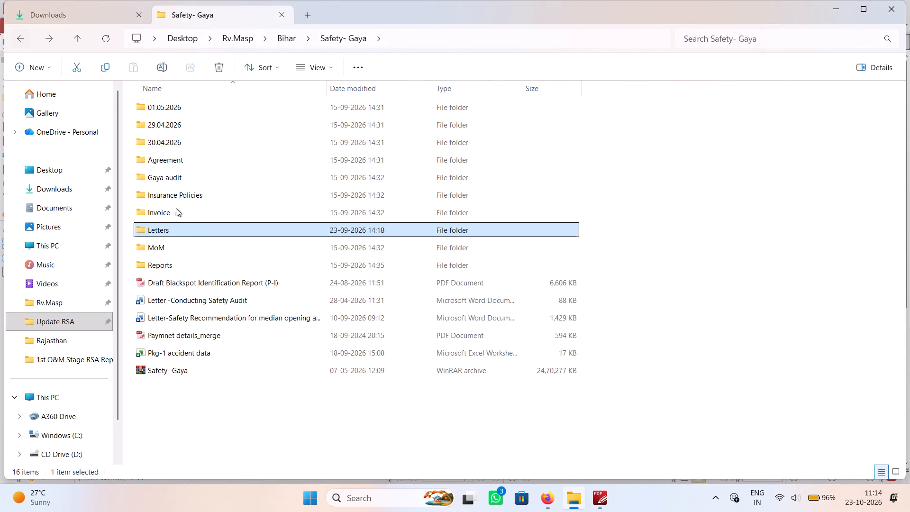
pyautogui.doubleClick(175, 268)
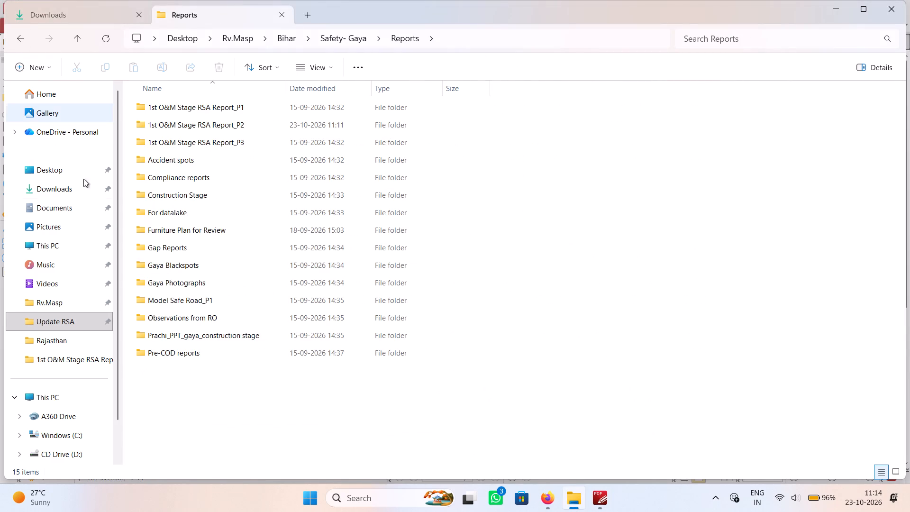
pyautogui.rightClick(185, 392)
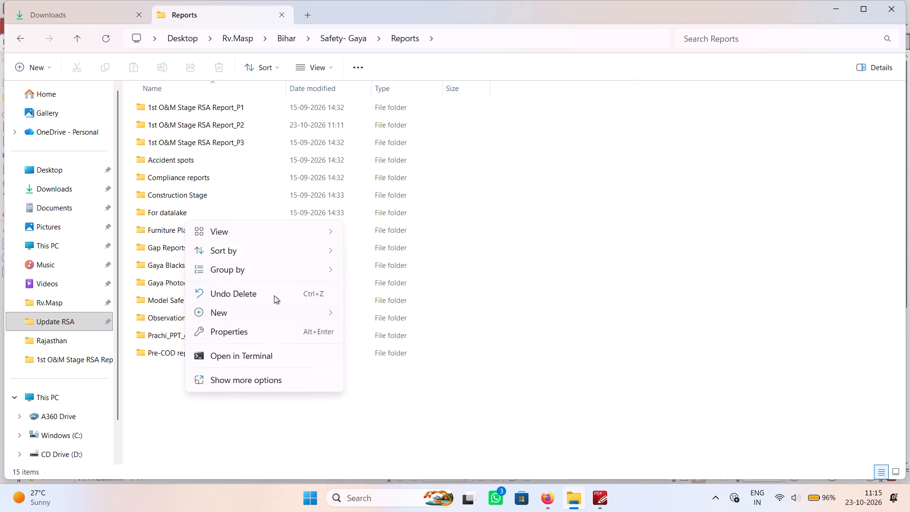
pyautogui.click(298, 316)
pyautogui.click(375, 321)
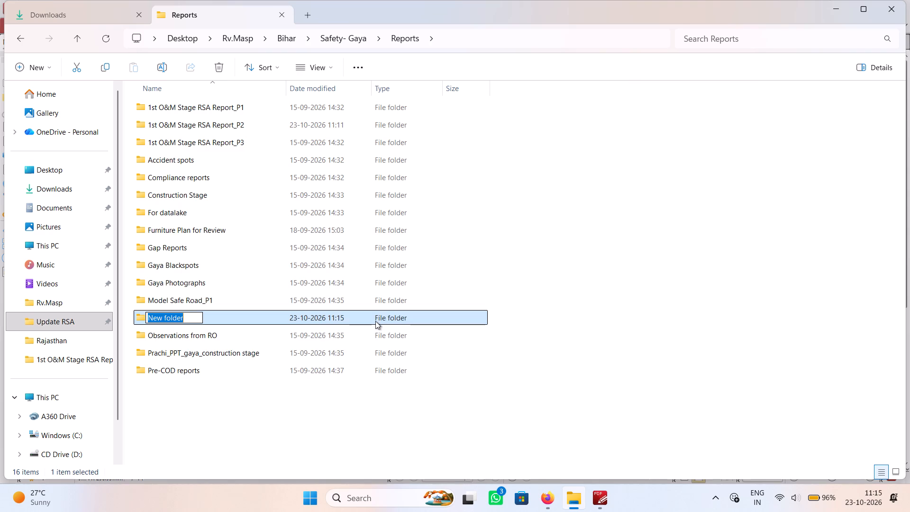
pyautogui.write('BS')
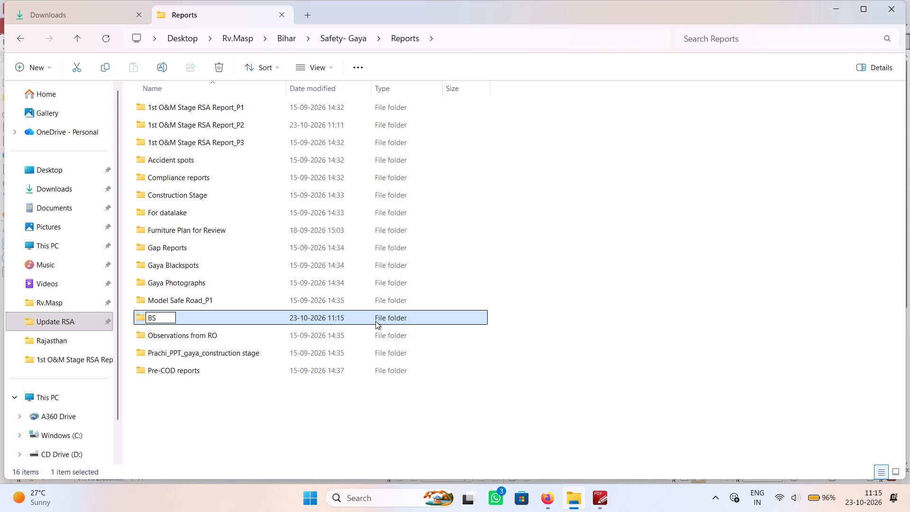
pyautogui.press('-')
pyautogui.press('space')
pyautogui.write('PKG')
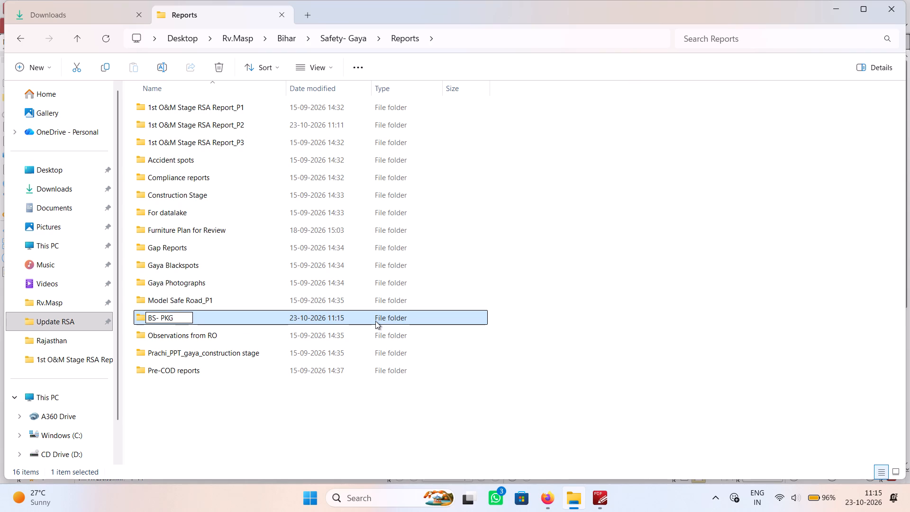
pyautogui.write('-2,3')
pyautogui.press('Return')
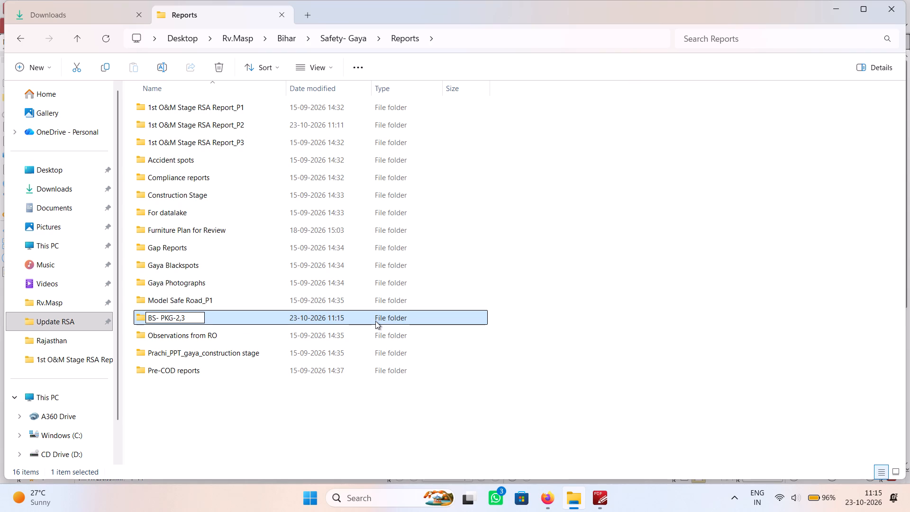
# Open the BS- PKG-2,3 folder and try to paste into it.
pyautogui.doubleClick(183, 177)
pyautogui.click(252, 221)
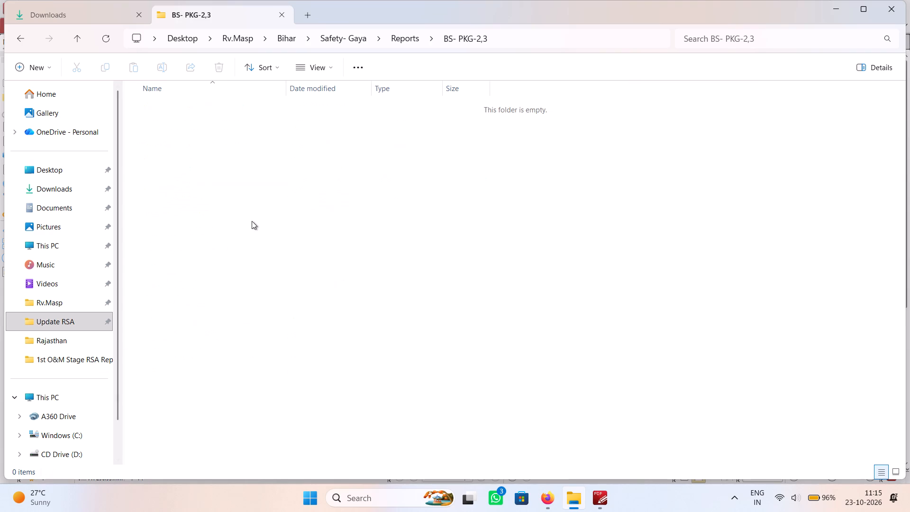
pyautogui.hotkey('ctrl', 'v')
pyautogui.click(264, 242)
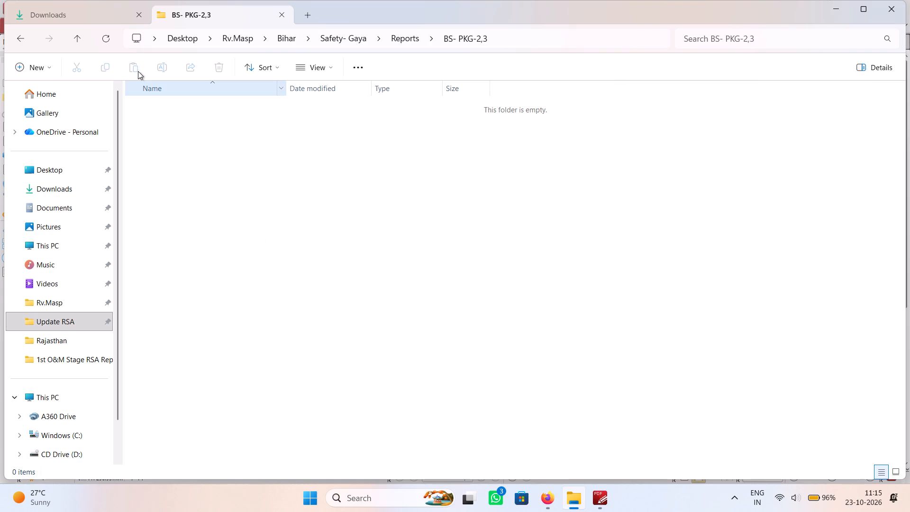
# Copy the Letter -Conducting Safety Audit document from the Safety- Gaya folder into Reports > BS- PKG-2,3.
pyautogui.click(19, 38)
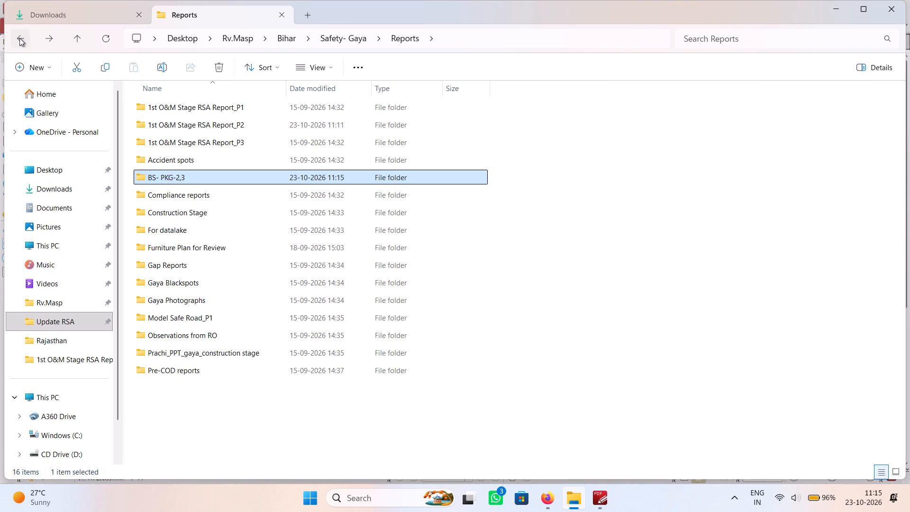
pyautogui.click(19, 38)
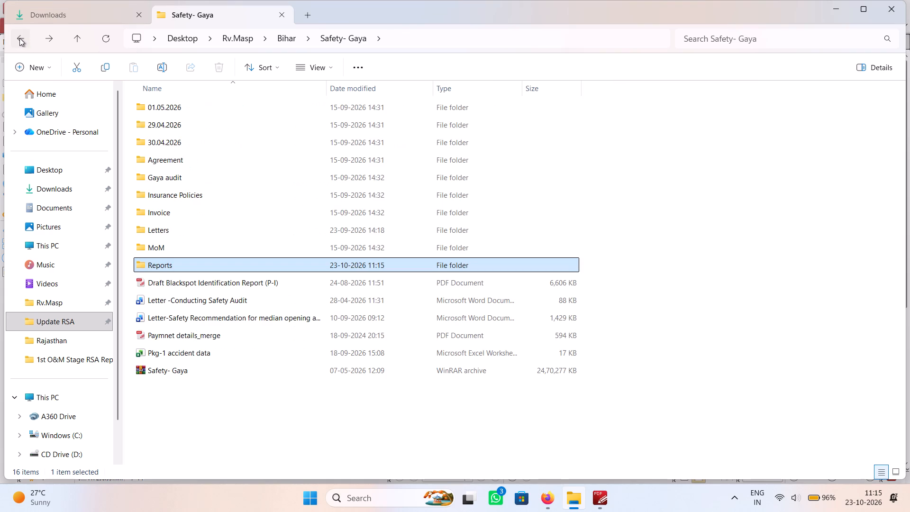
pyautogui.click(197, 300)
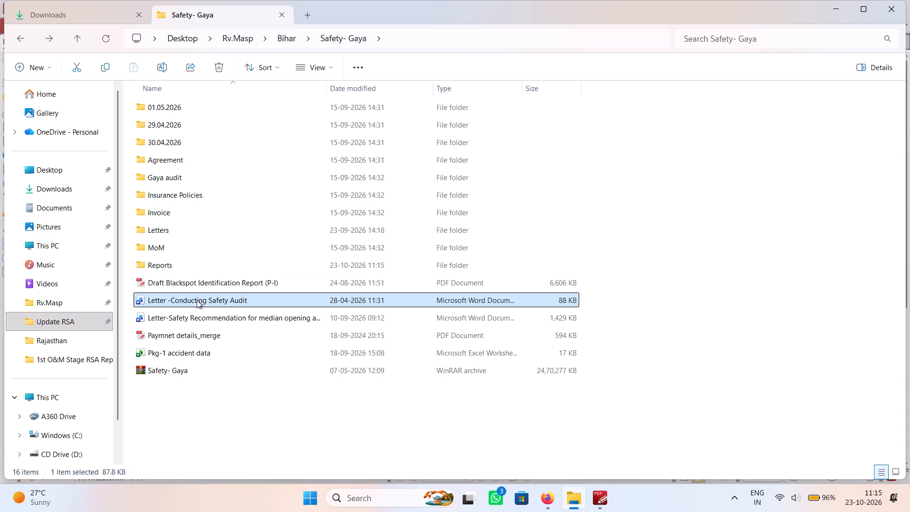
pyautogui.hotkey('ctrl', 'c')
pyautogui.doubleClick(180, 258)
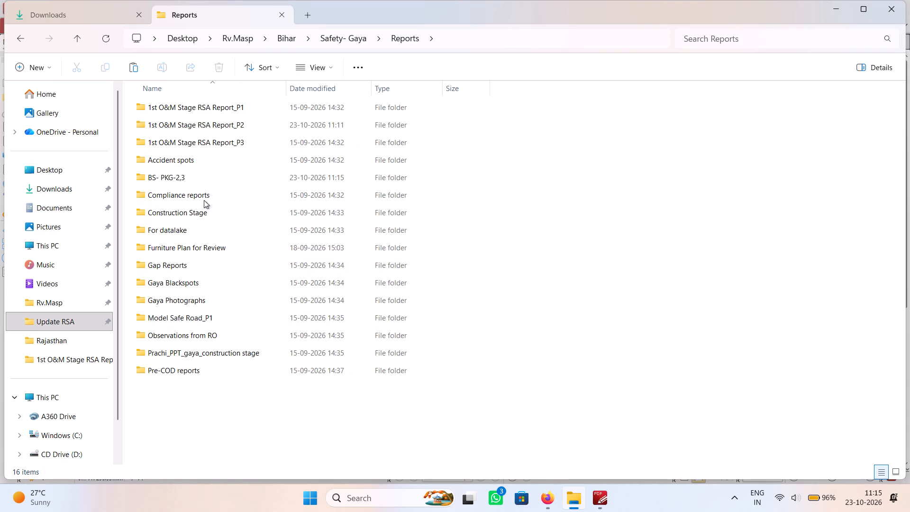
pyautogui.doubleClick(200, 170)
pyautogui.click(248, 199)
pyautogui.hotkey('ctrl', 'v')
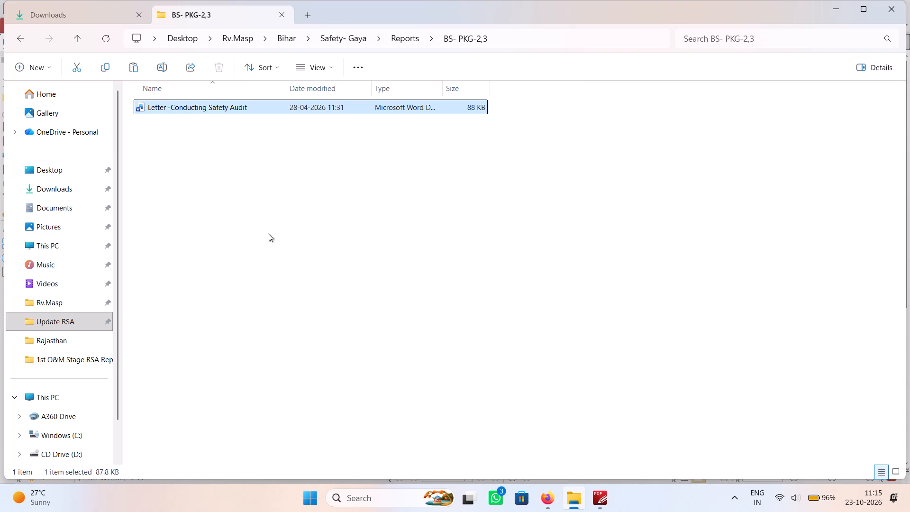
pyautogui.click(274, 244)
# Open the copied Letter -Conducting Safety Audit in Word and review its package chainages, subject and body text.
pyautogui.doubleClick(204, 106)
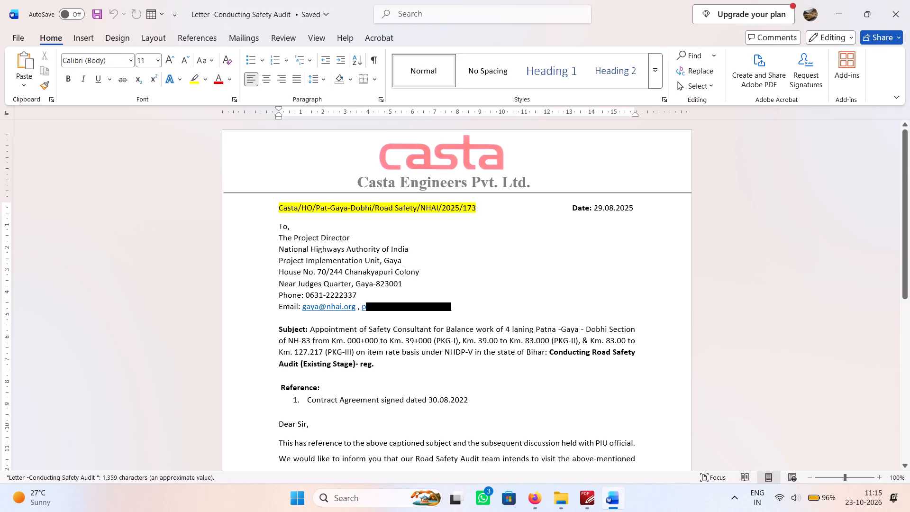
pyautogui.scroll(-1, 471, 241)
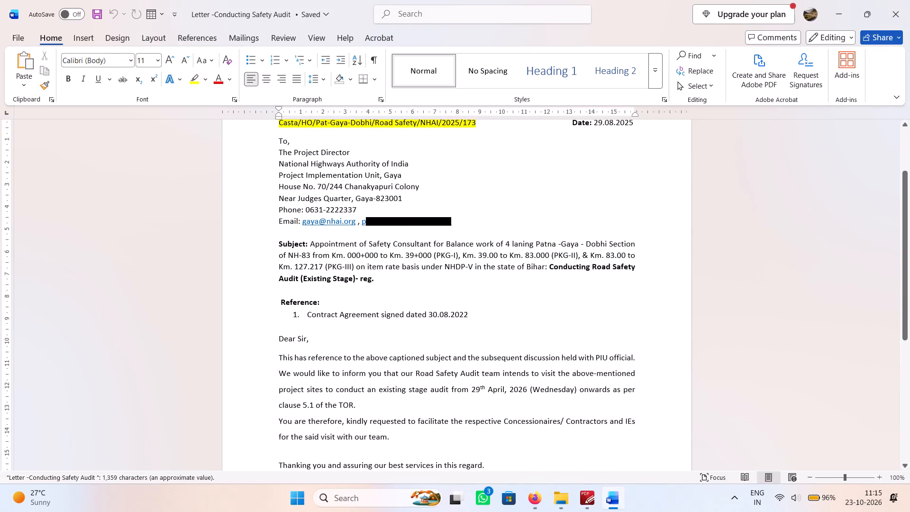
pyautogui.moveTo(345, 254); pyautogui.dragTo(366, 254)
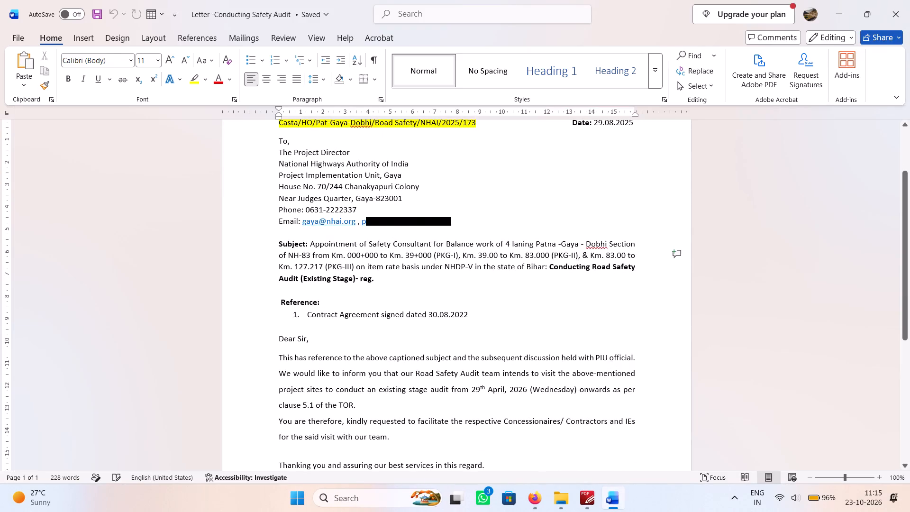
pyautogui.moveTo(366, 254); pyautogui.dragTo(417, 254)
pyautogui.moveTo(477, 255); pyautogui.dragTo(548, 255)
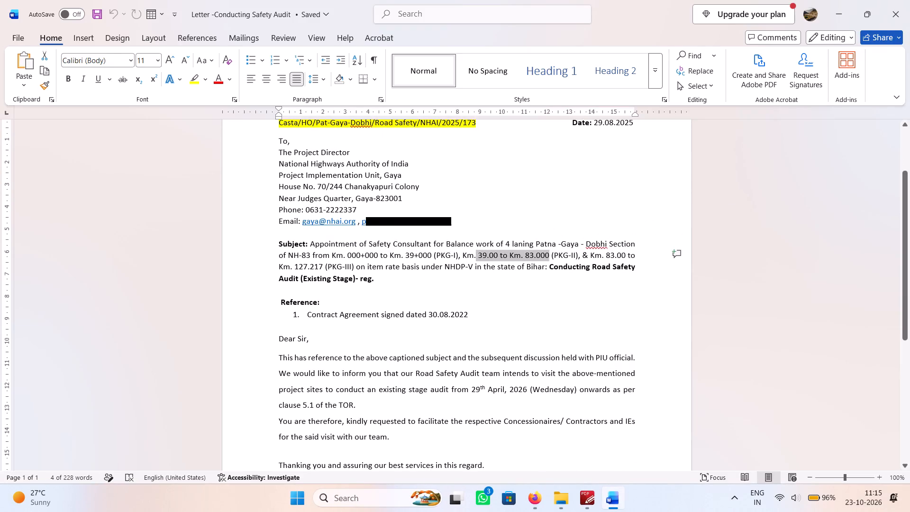
pyautogui.moveTo(318, 268); pyautogui.dragTo(370, 267)
pyautogui.scroll(-1, 370, 267)
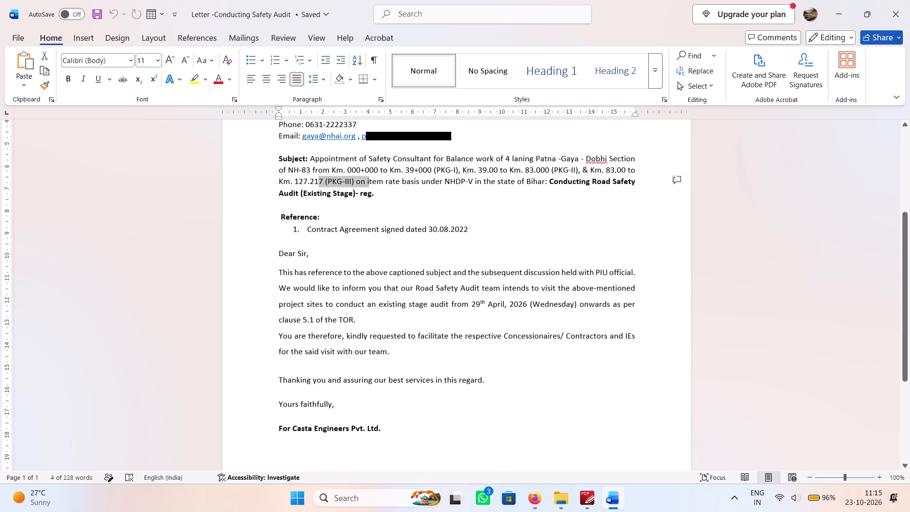
pyautogui.click(378, 320)
# Copy the subject wording from "Collection of Road Accident Data" to "Rectification Measures – reg." in the PDF letter and return to the Word letter.
pyautogui.click(588, 504)
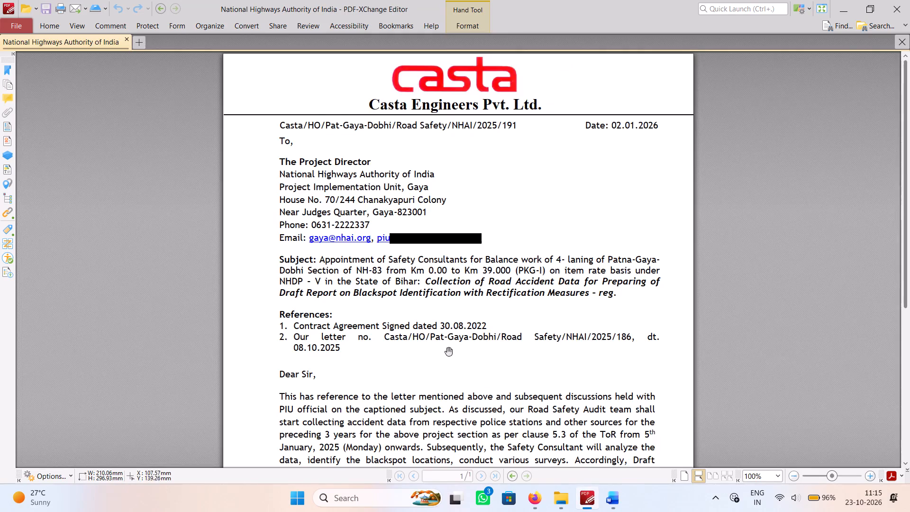
pyautogui.scroll(-1, 447, 348)
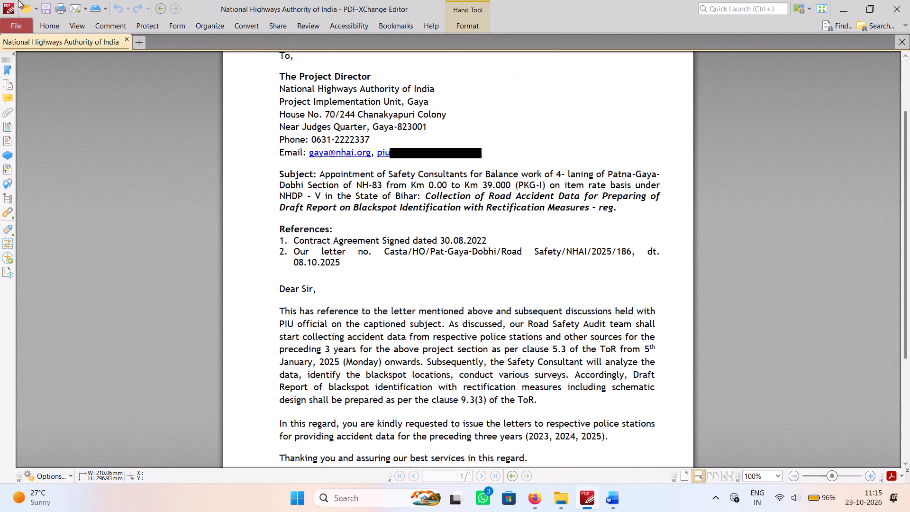
pyautogui.click(55, 28)
pyautogui.click(43, 53)
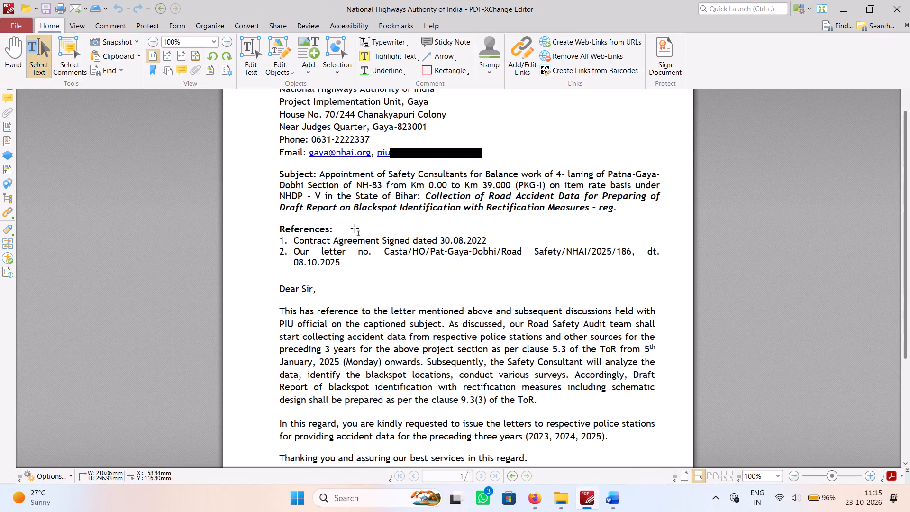
pyautogui.moveTo(277, 208); pyautogui.dragTo(611, 208)
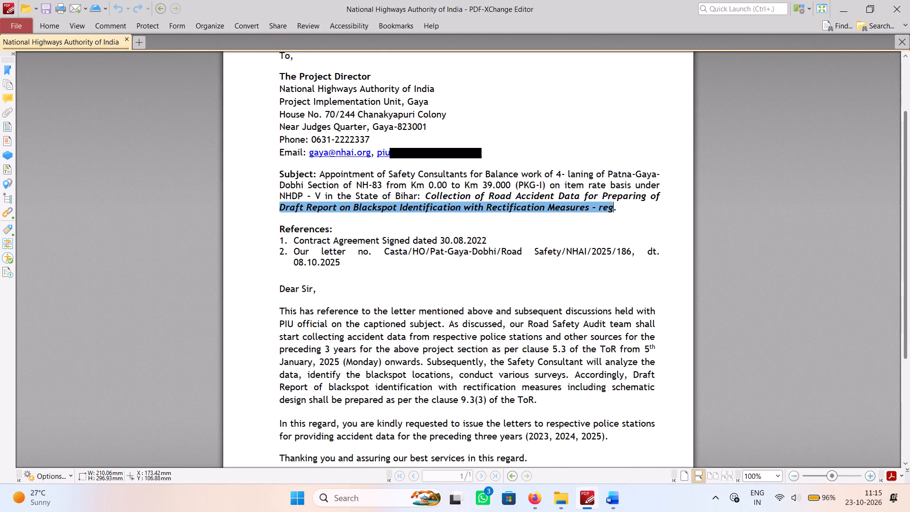
pyautogui.moveTo(611, 208); pyautogui.dragTo(611, 207)
pyautogui.moveTo(424, 195); pyautogui.dragTo(633, 212)
pyautogui.hotkey('ctrl', 'c')
pyautogui.click(618, 504)
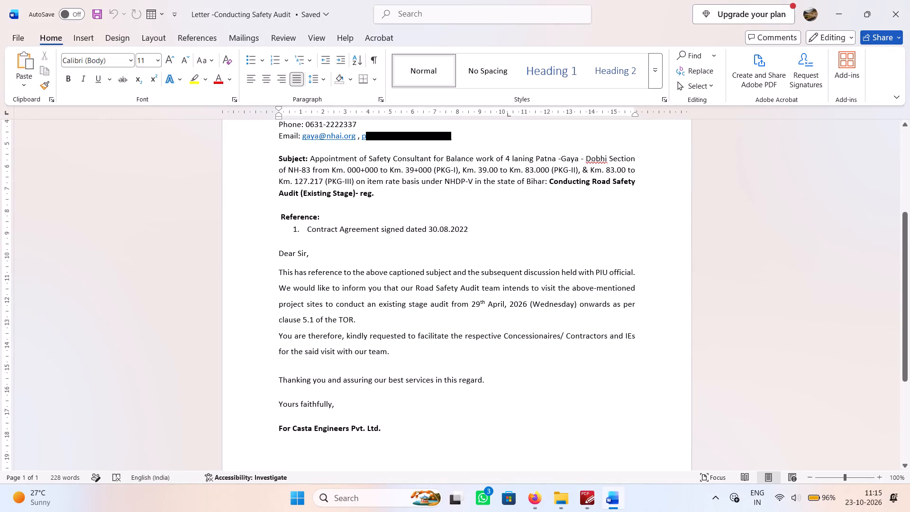
# Replace the bold subject ending with the copied "Collection of Road Accident Data" wording and join its broken lines.
pyautogui.moveTo(550, 183); pyautogui.dragTo(553, 191)
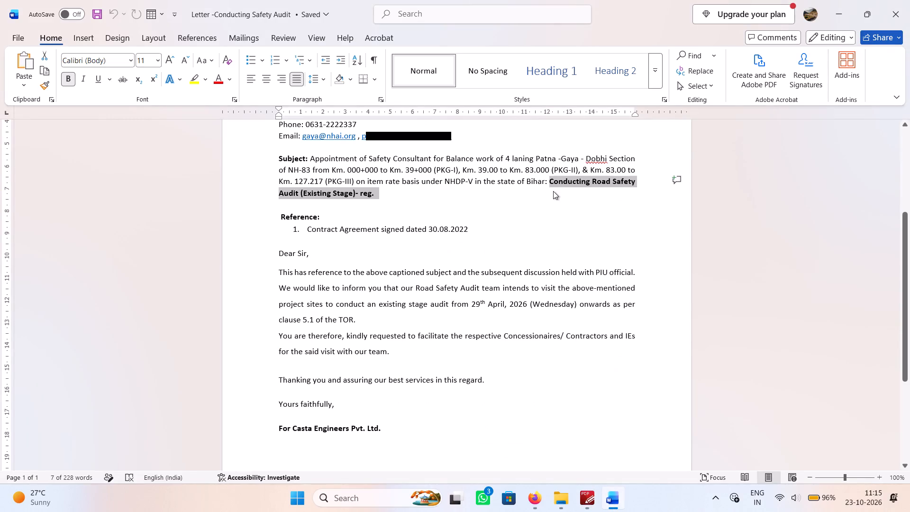
pyautogui.hotkey('ctrl', 'v')
pyautogui.click(451, 186)
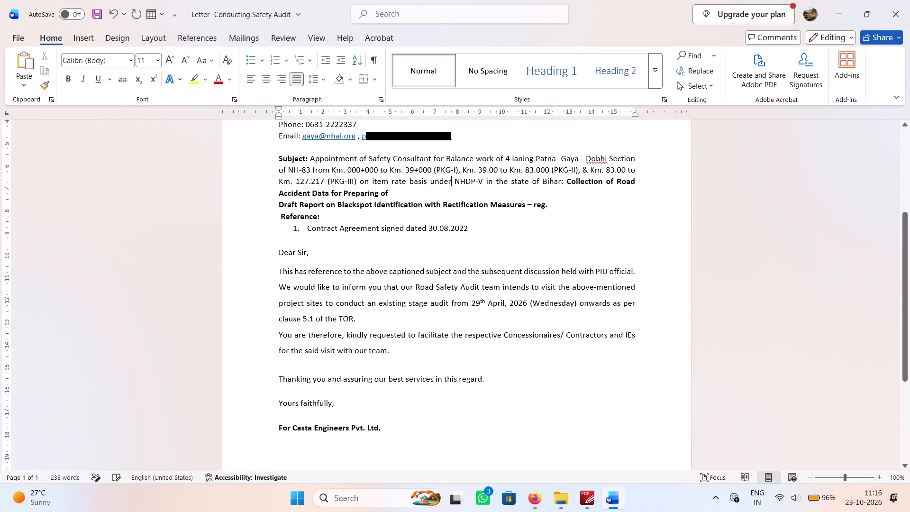
pyautogui.click(443, 193)
pyautogui.press('Delete')
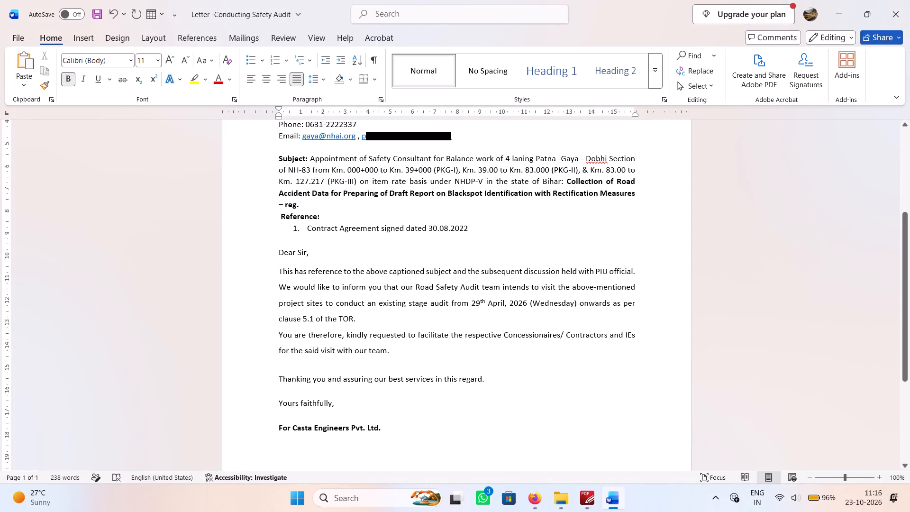
pyautogui.click(357, 208)
# Copy the two body paragraphs from the PDF letter and replace the Word letter's body text with them.
pyautogui.click(586, 497)
pyautogui.scroll(-2, 396, 335)
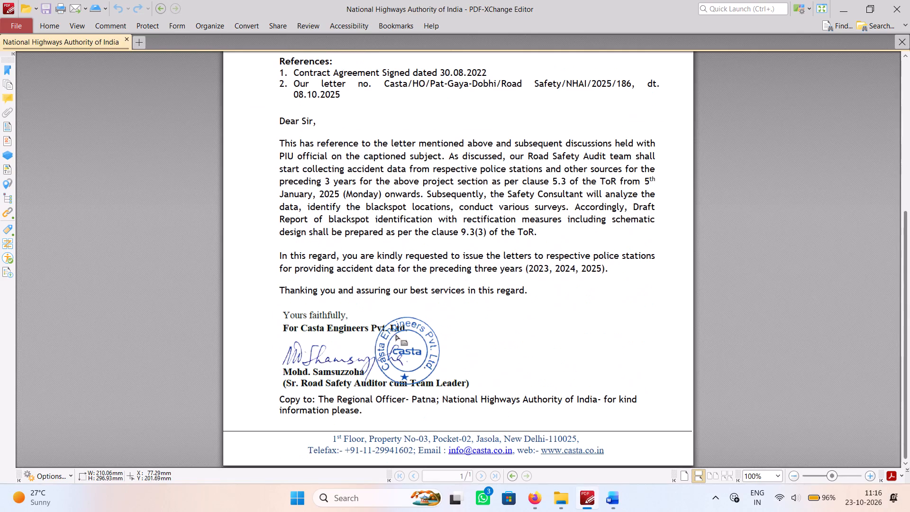
pyautogui.scroll(1, 355, 254)
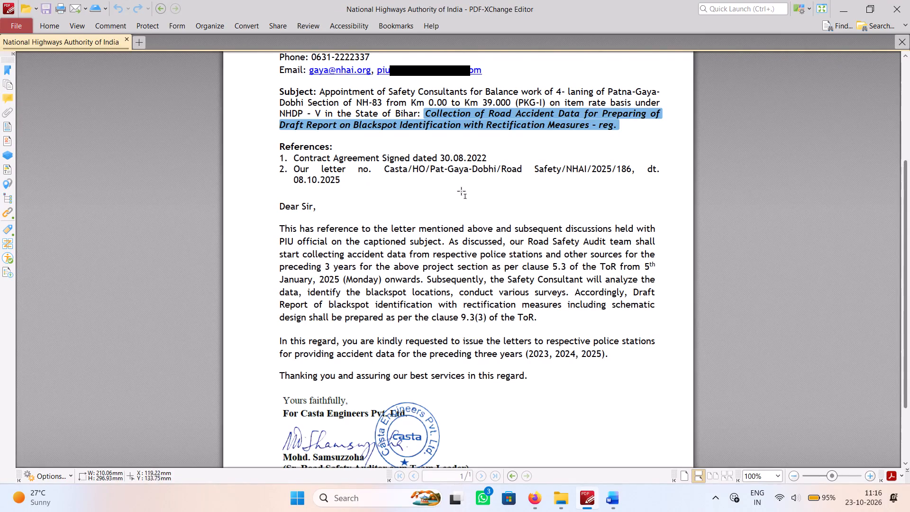
pyautogui.moveTo(281, 226); pyautogui.dragTo(288, 241)
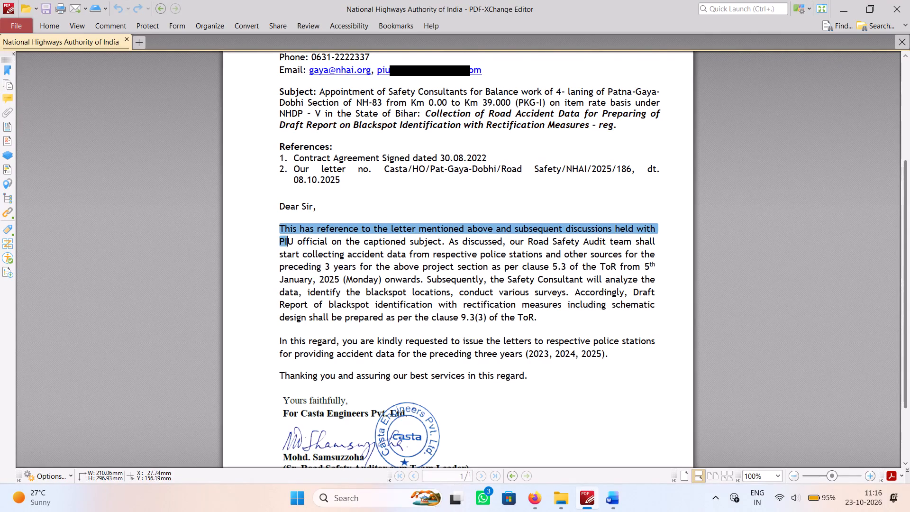
pyautogui.moveTo(288, 241); pyautogui.dragTo(603, 354)
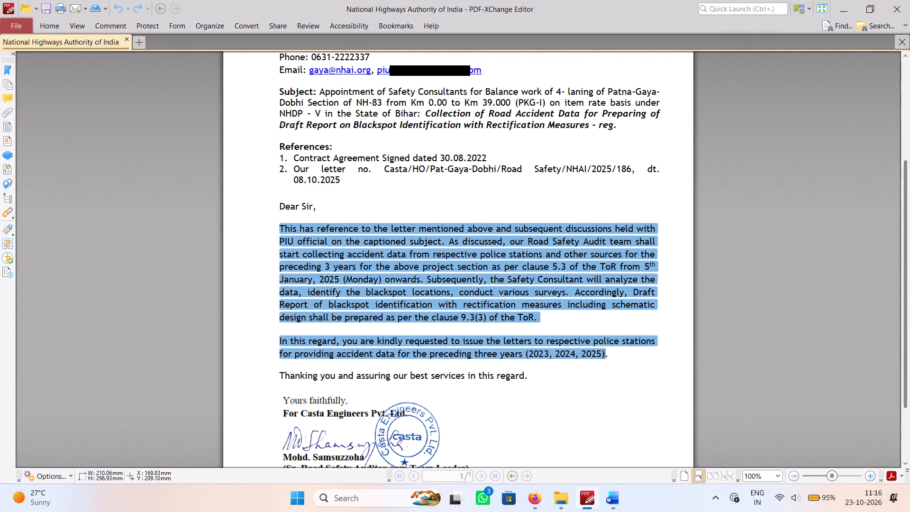
pyautogui.moveTo(603, 354); pyautogui.dragTo(612, 355)
pyautogui.hotkey('ctrl', 'c')
pyautogui.click(609, 504)
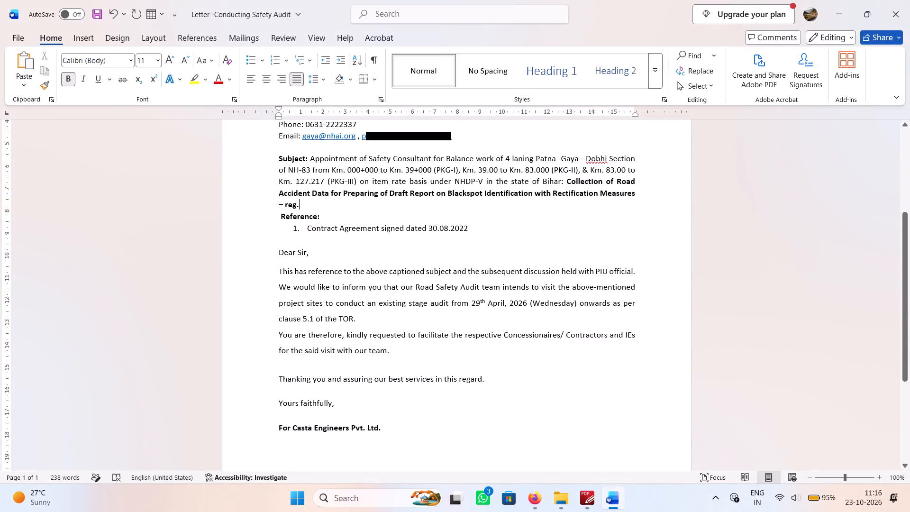
pyautogui.moveTo(405, 357); pyautogui.dragTo(276, 269)
pyautogui.hotkey('ctrl', 'v')
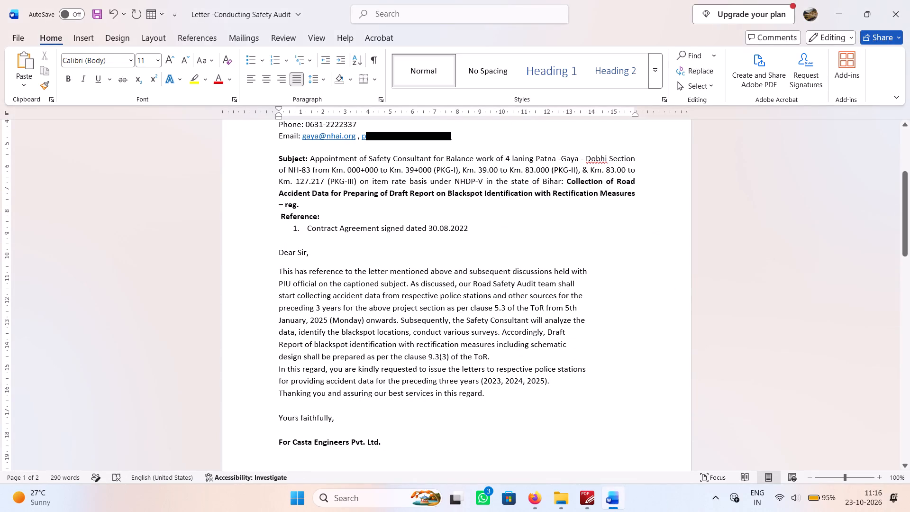
# Remove the line breaks within the pasted body text, joining it into one paragraph through "(2023, 2024, 2025).".
pyautogui.press('Delete')
pyautogui.click(594, 284)
pyautogui.press('Delete')
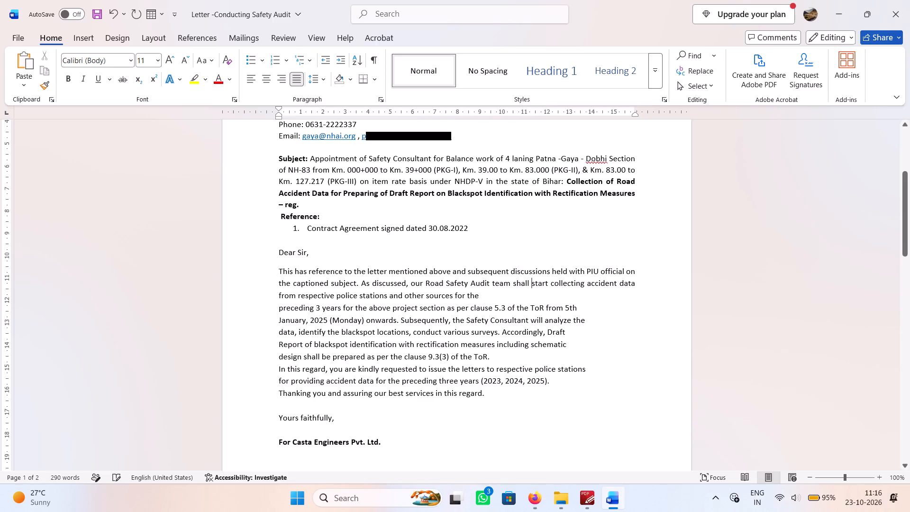
pyautogui.click(599, 292)
pyautogui.press('Delete')
pyautogui.click(600, 308)
pyautogui.press('Delete')
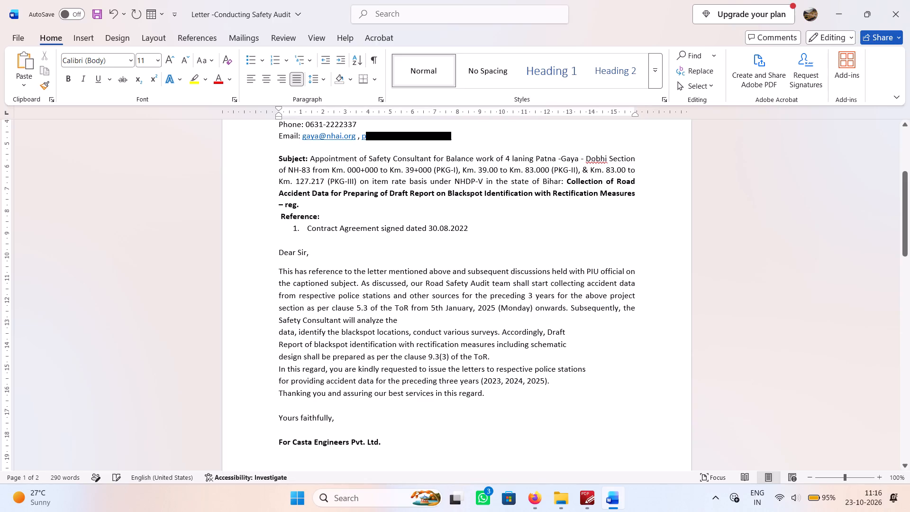
pyautogui.click(602, 318)
pyautogui.press('Delete')
pyautogui.click(596, 333)
pyautogui.press('Delete')
pyautogui.click(594, 346)
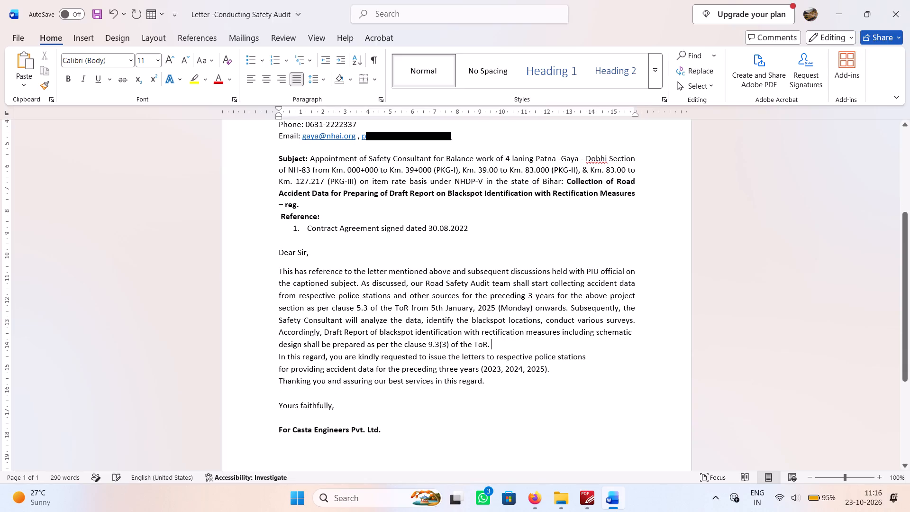
pyautogui.press('Delete')
pyautogui.click(591, 357)
pyautogui.press('Delete')
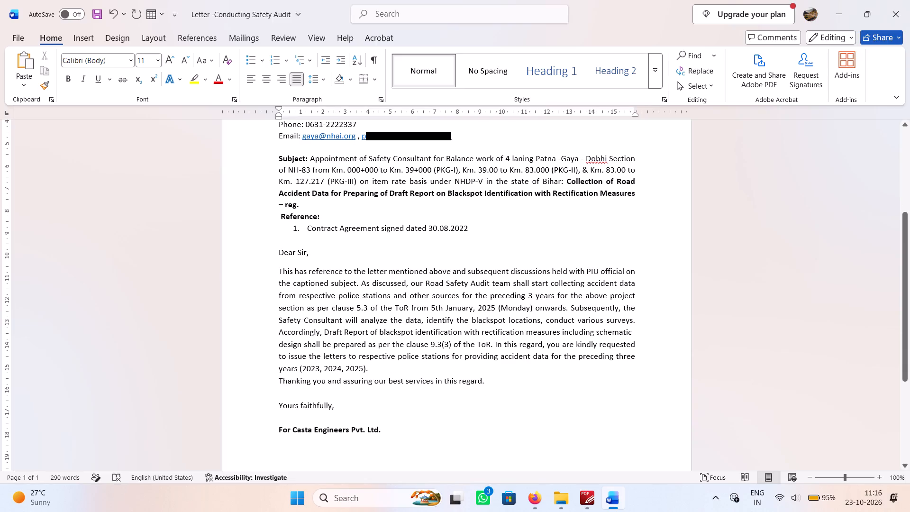
# Insert a blank line between the body paragraph and the "Thanking you" sentence.
pyautogui.click(578, 371)
pyautogui.press('Return')
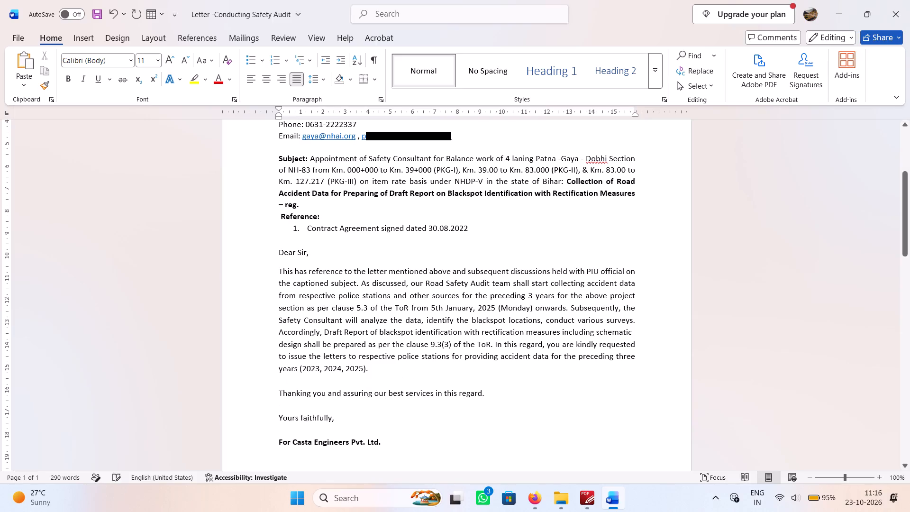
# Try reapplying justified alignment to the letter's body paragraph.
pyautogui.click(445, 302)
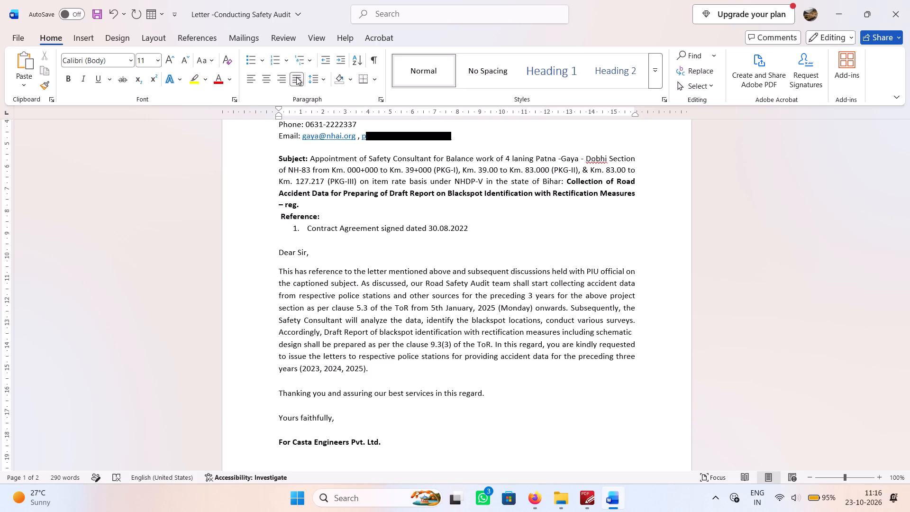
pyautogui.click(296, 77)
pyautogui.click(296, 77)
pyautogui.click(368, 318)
# Remove one blank line between "For Casta Engineers Pvt. Ltd." and the signatory's name.
pyautogui.scroll(-2, 370, 318)
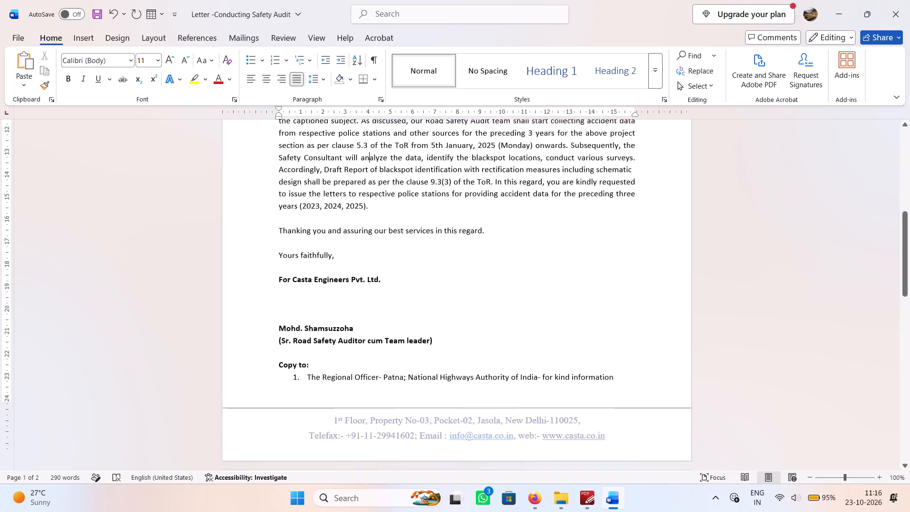
pyautogui.scroll(-2, 370, 318)
pyautogui.scroll(2, 370, 318)
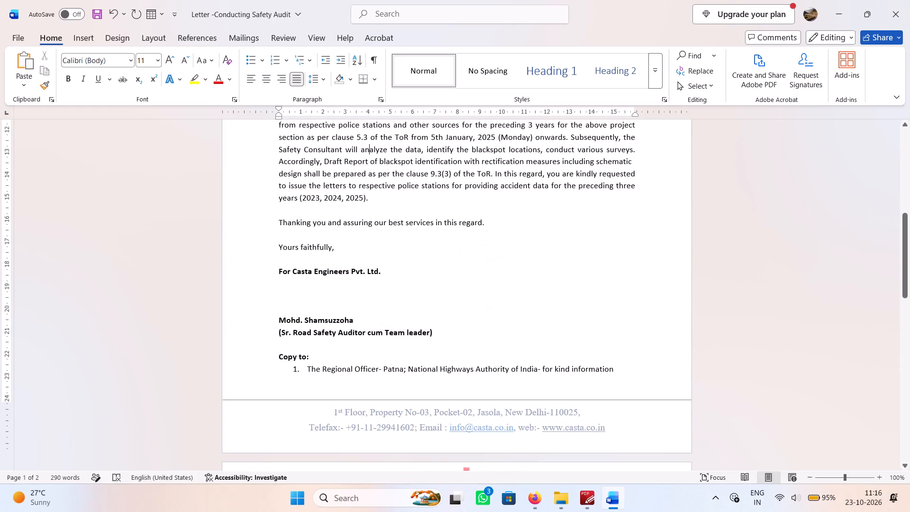
pyautogui.click(307, 309)
pyautogui.press('Delete')
# Delete the second "Copy to" entry, addressed to the Team Leader of M/s Egis India Pvt Ltd.
pyautogui.moveTo(339, 388); pyautogui.dragTo(318, 383)
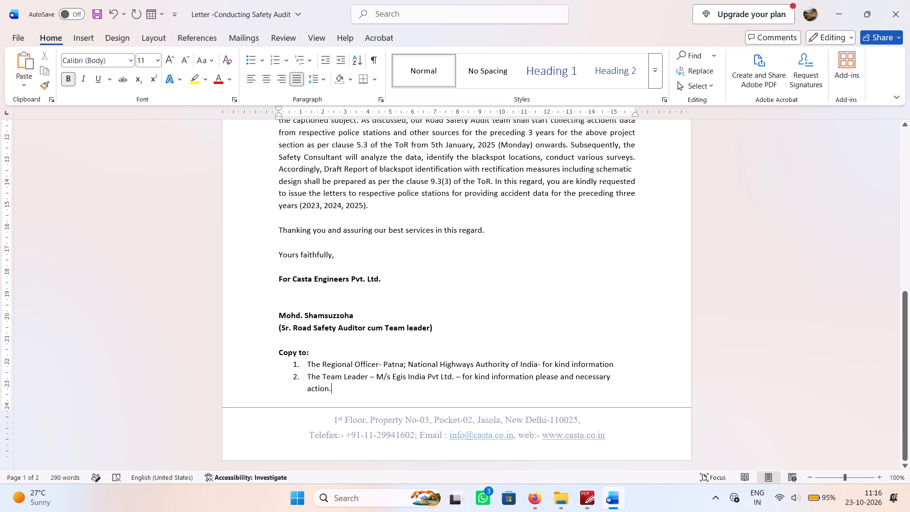
pyautogui.moveTo(318, 383); pyautogui.dragTo(307, 381)
pyautogui.press('Delete')
# Change the letter's date to 23.10.2026.
pyautogui.scroll(1, 425, 340)
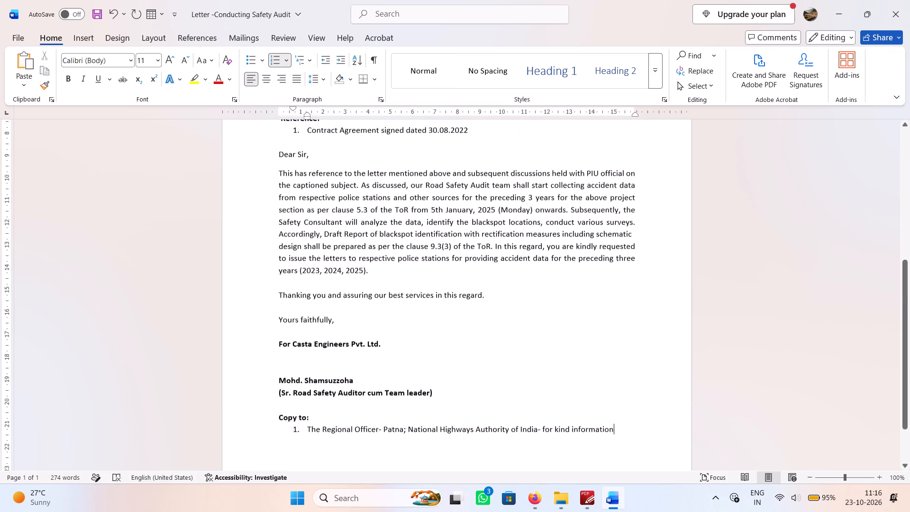
pyautogui.scroll(3, 385, 328)
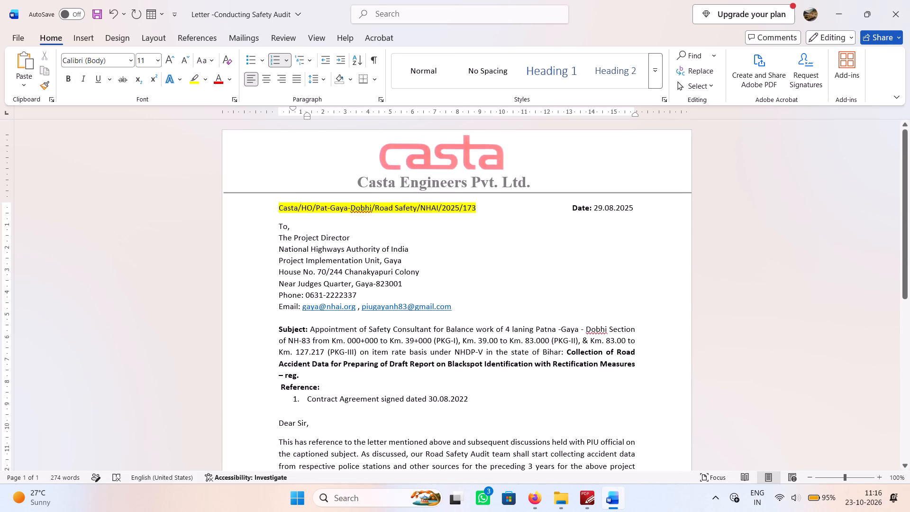
pyautogui.moveTo(633, 207); pyautogui.dragTo(595, 211)
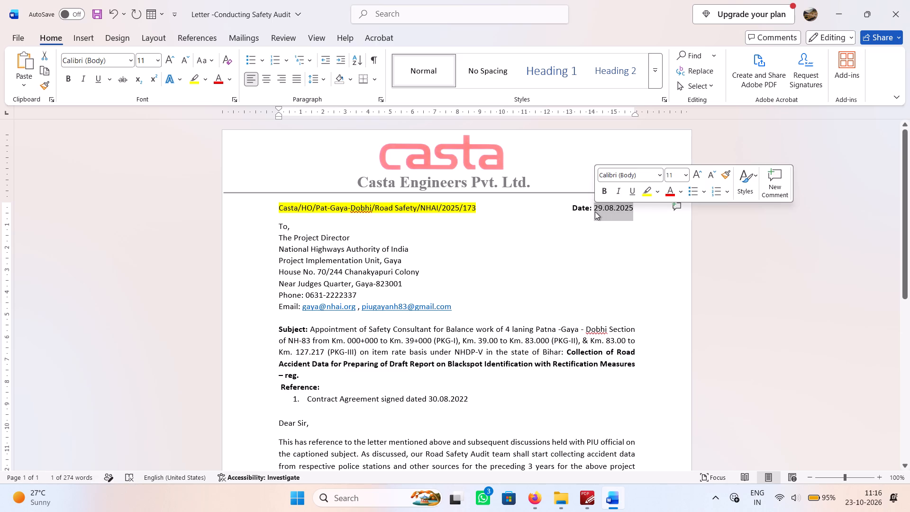
pyautogui.write('23.10.2026')
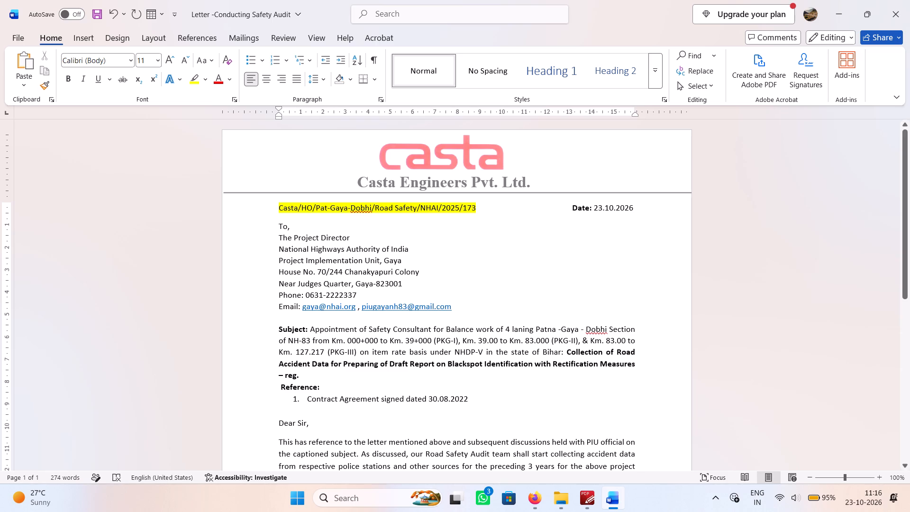
# Set the font of the whole letter to Times New Roman.
pyautogui.hotkey('ctrl', 'a')
pyautogui.click(132, 59)
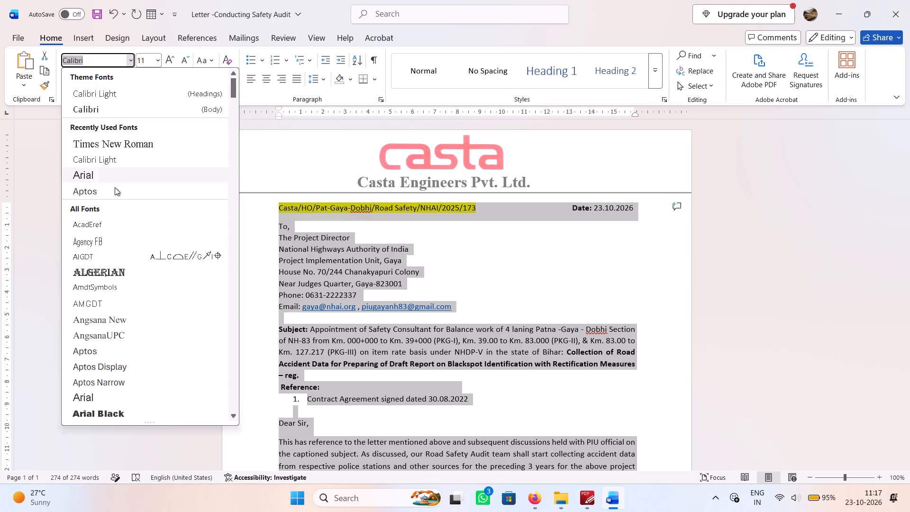
pyautogui.click(120, 146)
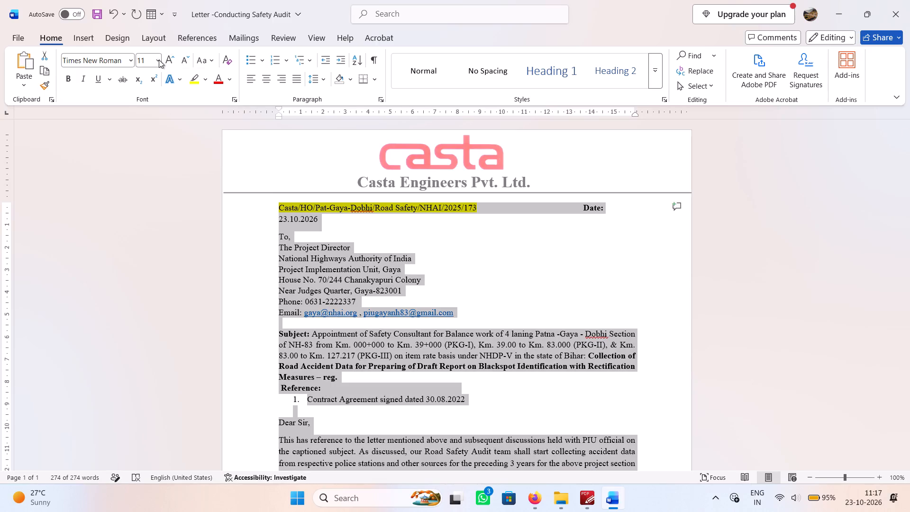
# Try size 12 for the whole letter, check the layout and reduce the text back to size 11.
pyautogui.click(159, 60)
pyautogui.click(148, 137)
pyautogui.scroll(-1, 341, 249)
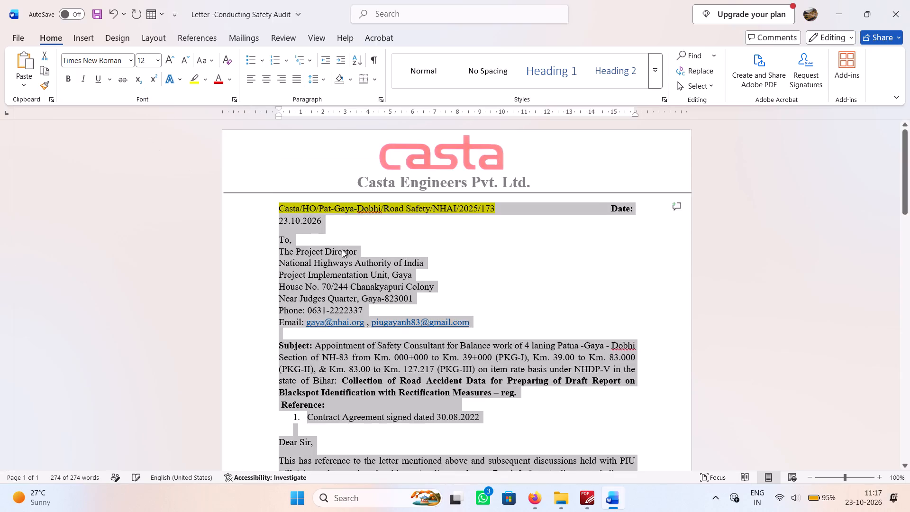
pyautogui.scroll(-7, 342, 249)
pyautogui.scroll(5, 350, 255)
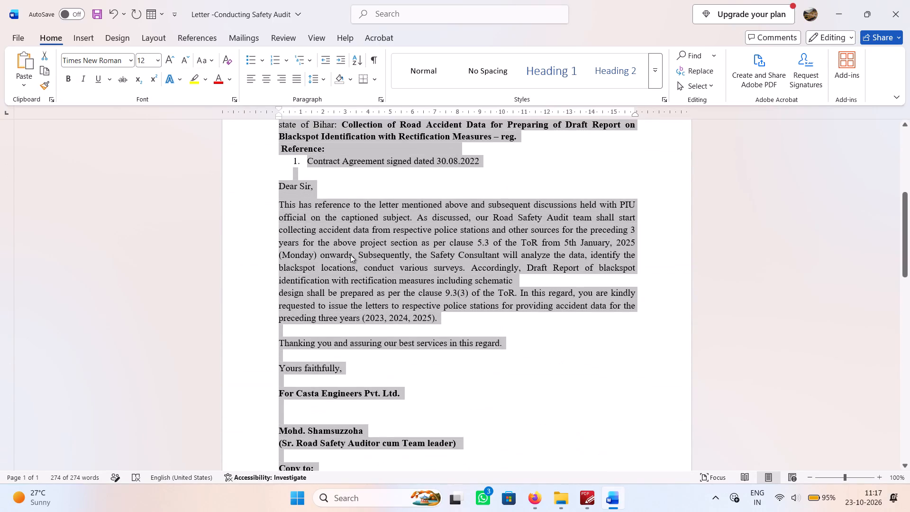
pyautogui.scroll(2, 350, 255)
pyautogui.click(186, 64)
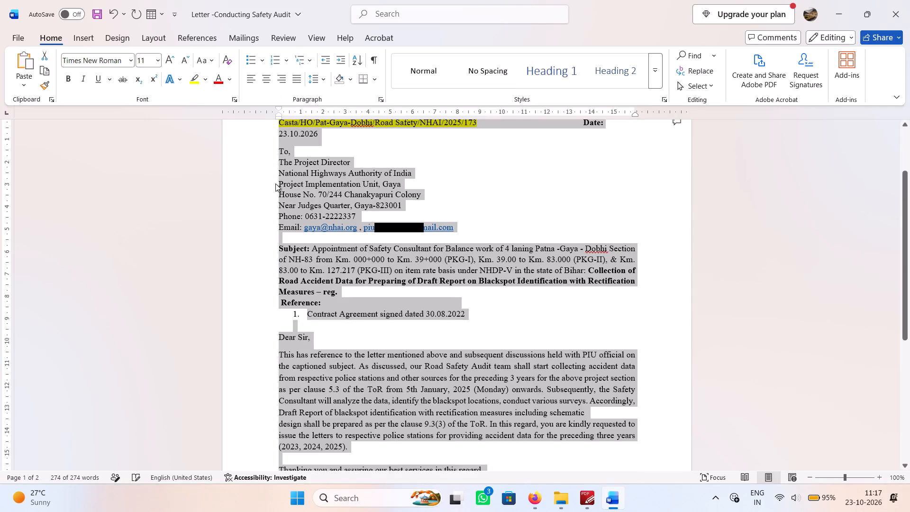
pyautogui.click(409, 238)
# Adjust the spacing between the letter reference number and "Date:" so the full date fits on the same line.
pyautogui.scroll(2, 412, 262)
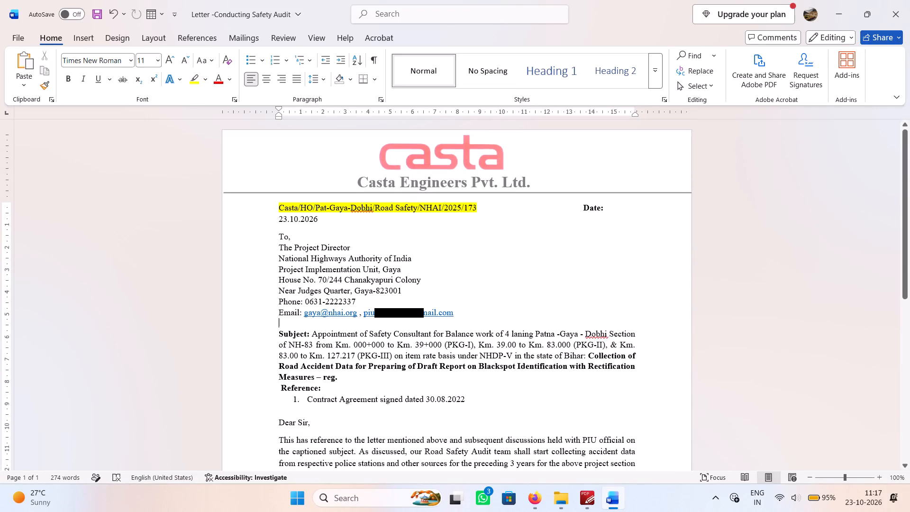
pyautogui.moveTo(514, 206); pyautogui.dragTo(547, 206)
pyautogui.press('Delete')
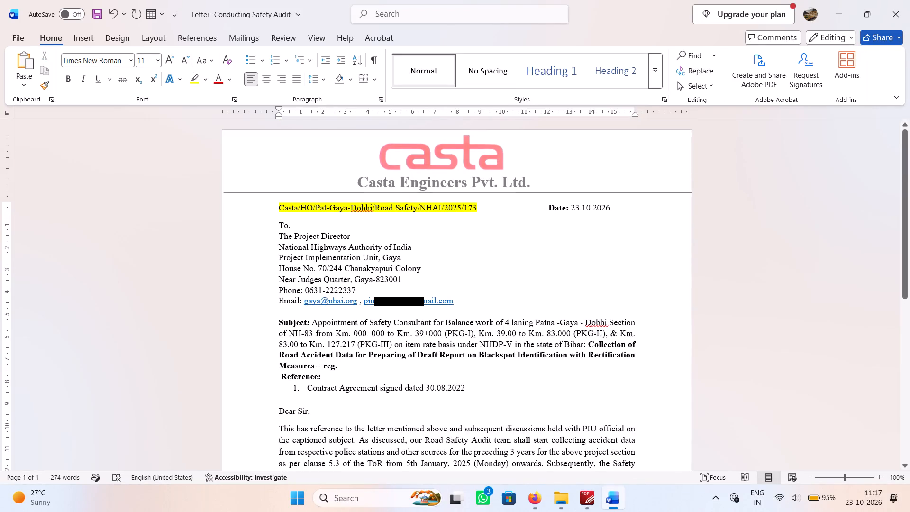
pyautogui.press('space')
pyautogui.press('space')
pyautogui.press('space')
pyautogui.press('space')
pyautogui.press('space')
# Remove the blank line between the contract agreement reference and "Dear Sir,".
pyautogui.scroll(-1, 338, 316)
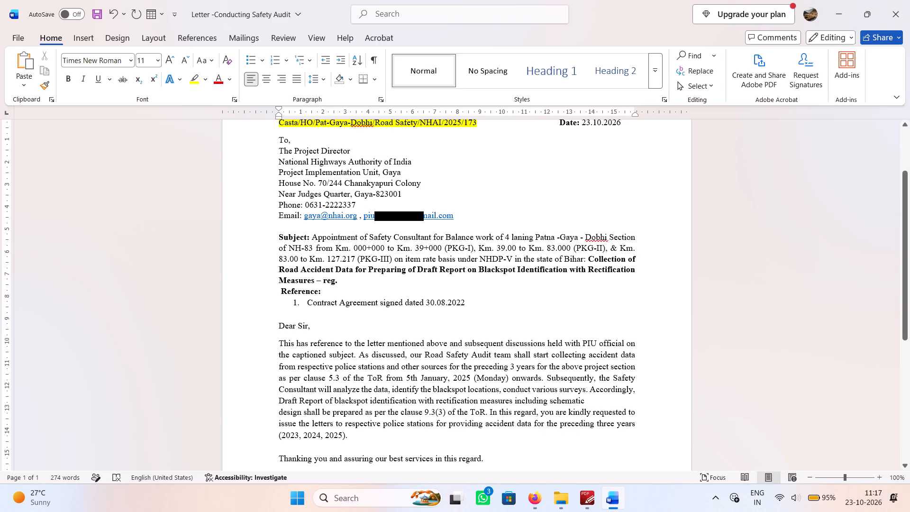
pyautogui.click(290, 329)
pyautogui.click(295, 339)
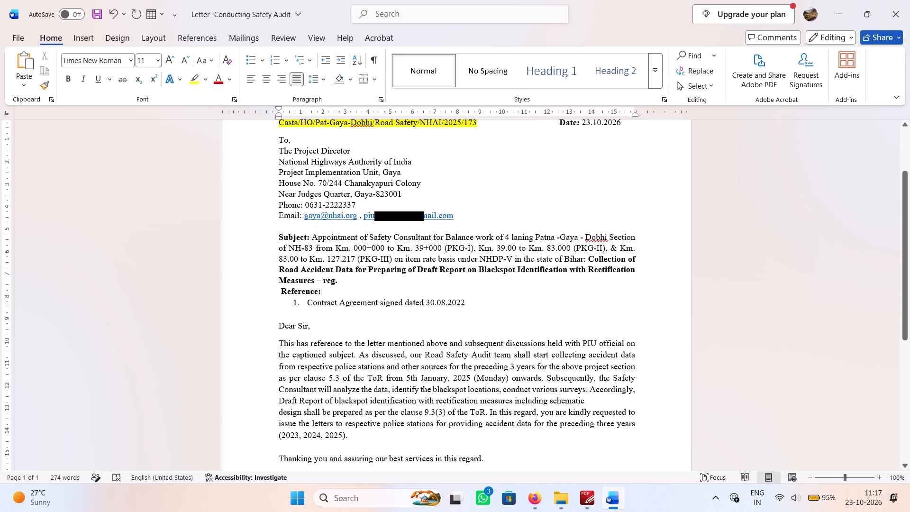
pyautogui.click(292, 314)
pyautogui.press('Delete')
# Remove the line break after "schematic" in the body paragraph so the sentence runs on to "design shall be prepared".
pyautogui.scroll(-1, 394, 300)
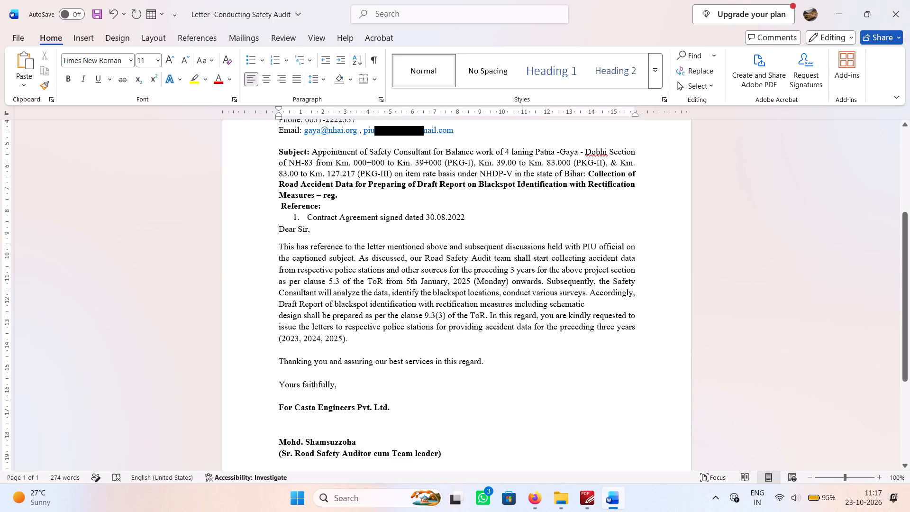
pyautogui.click(597, 308)
pyautogui.press('Delete')
pyautogui.click(318, 341)
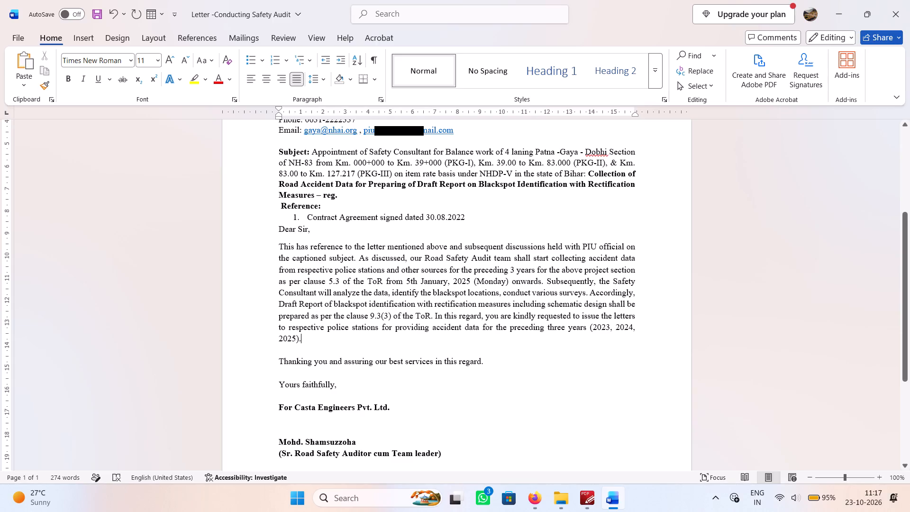
# Highlight the phrase "from 5th January, 2025 (Monday) onwards" in the body paragraph in yellow.
pyautogui.scroll(1, 355, 313)
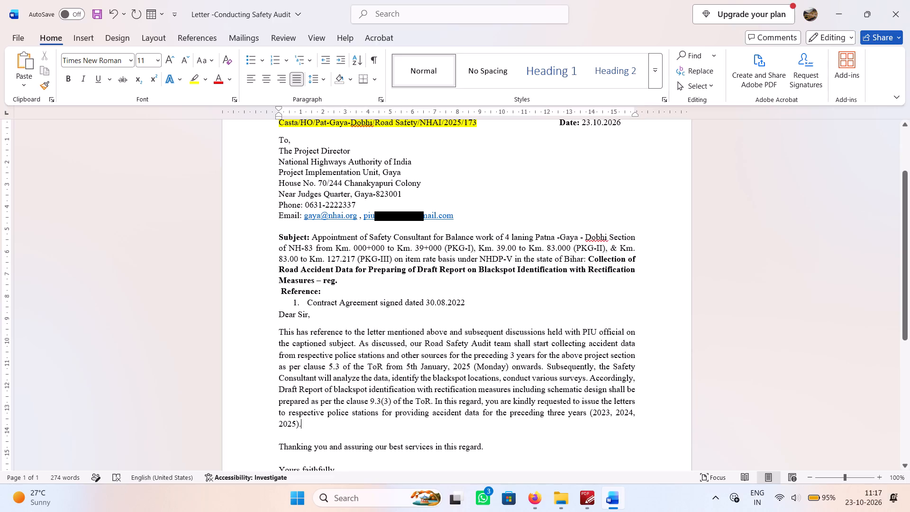
pyautogui.moveTo(370, 366); pyautogui.dragTo(513, 366)
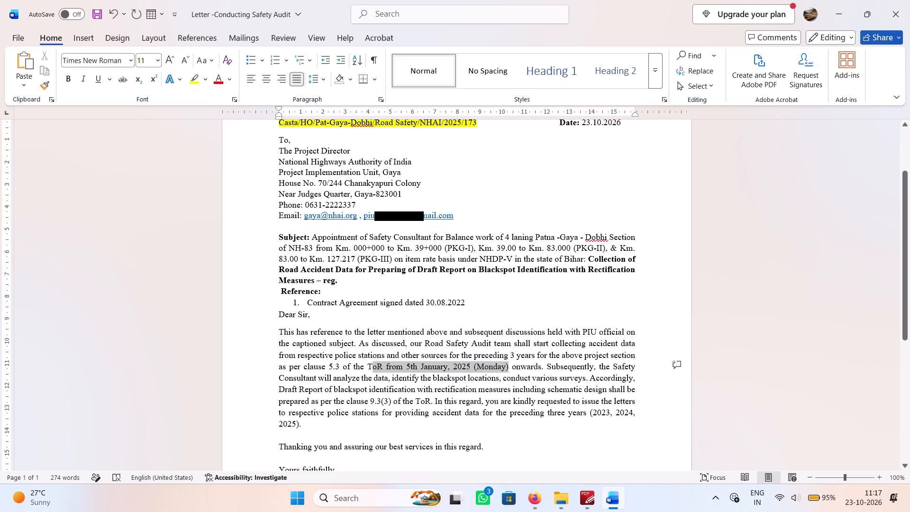
pyautogui.moveTo(513, 366); pyautogui.dragTo(541, 366)
pyautogui.click(194, 85)
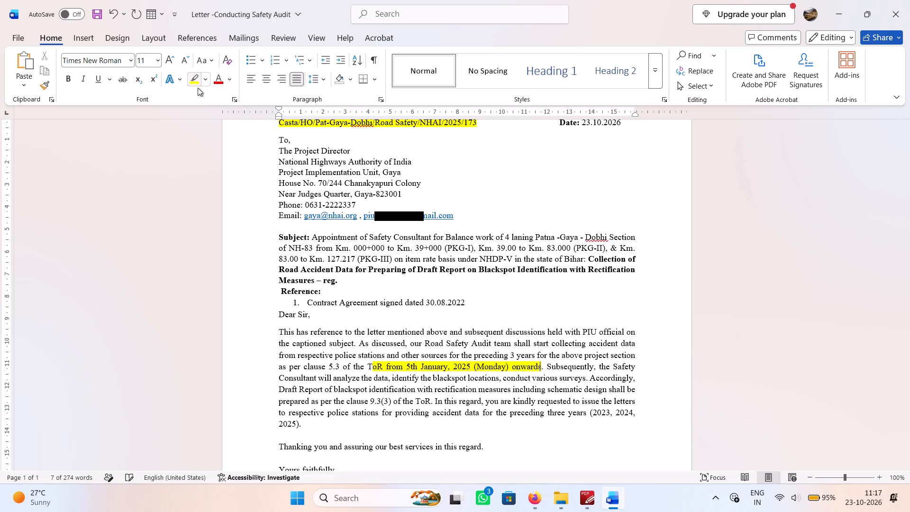
pyautogui.click(425, 361)
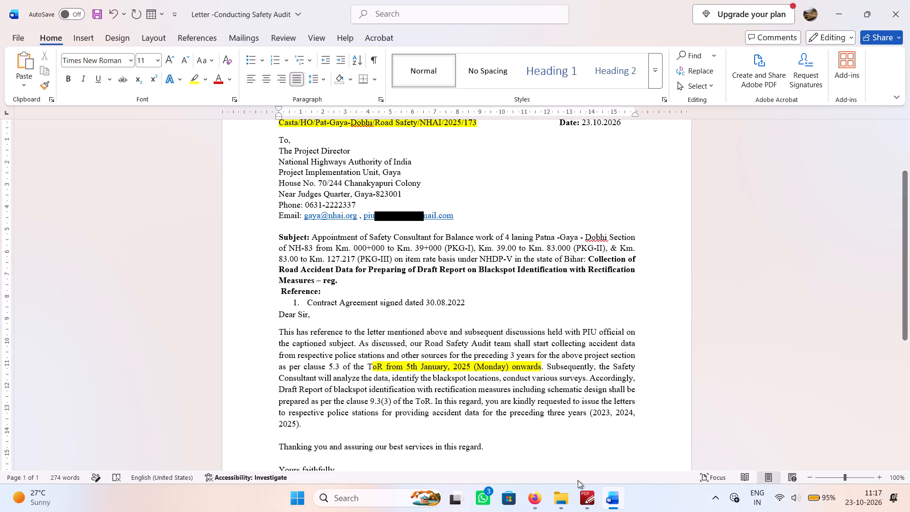
# Review the earlier Package I letter in PDF-XChange Editor, checking its date, references and body text, and return to the Word letter.
pyautogui.click(582, 498)
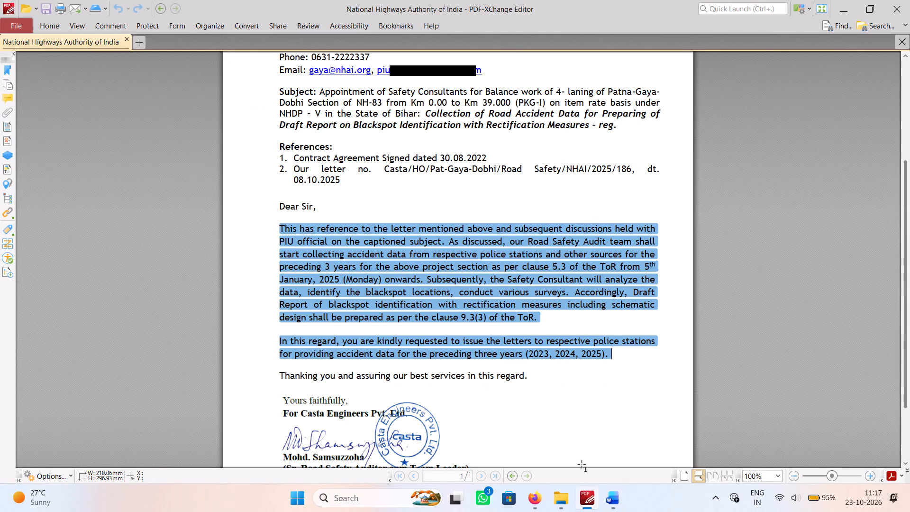
pyautogui.scroll(2, 581, 438)
pyautogui.scroll(-1, 581, 438)
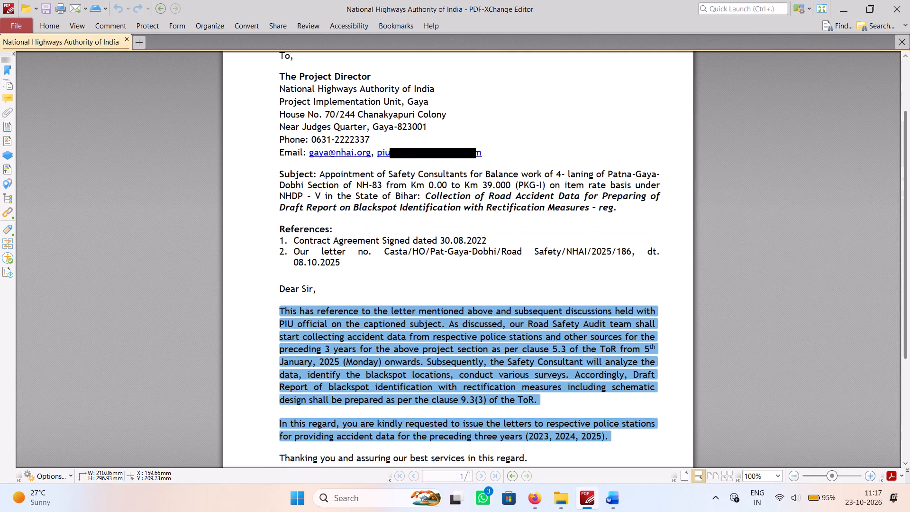
pyautogui.scroll(1, 581, 438)
pyautogui.scroll(-1, 581, 438)
pyautogui.scroll(1, 581, 438)
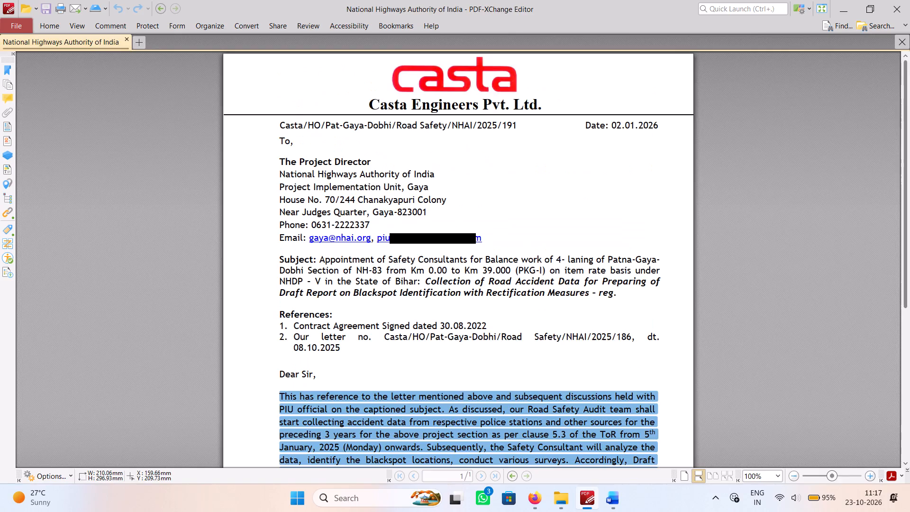
pyautogui.scroll(-1, 581, 438)
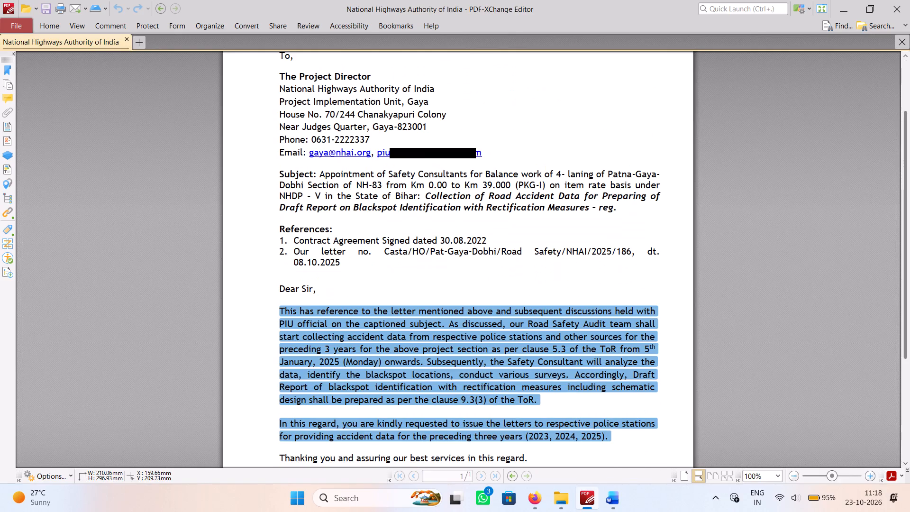
pyautogui.scroll(-1, 509, 369)
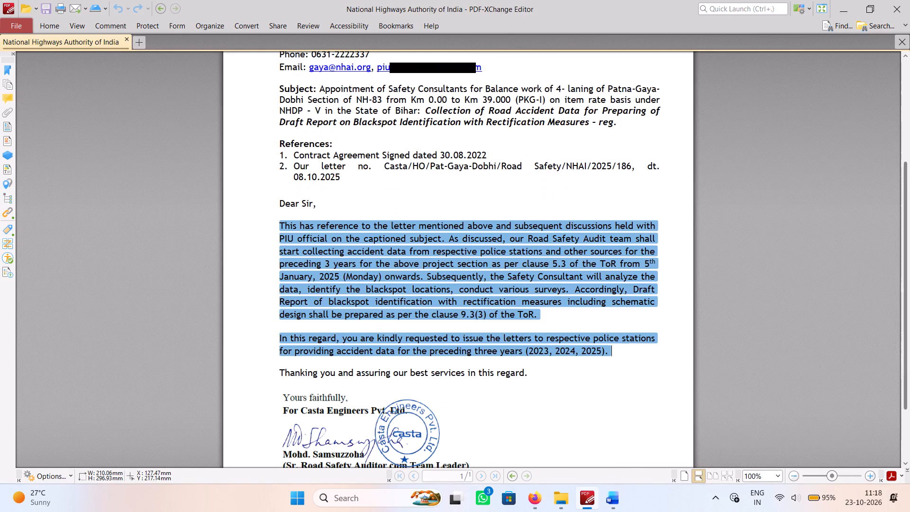
pyautogui.scroll(1, 544, 373)
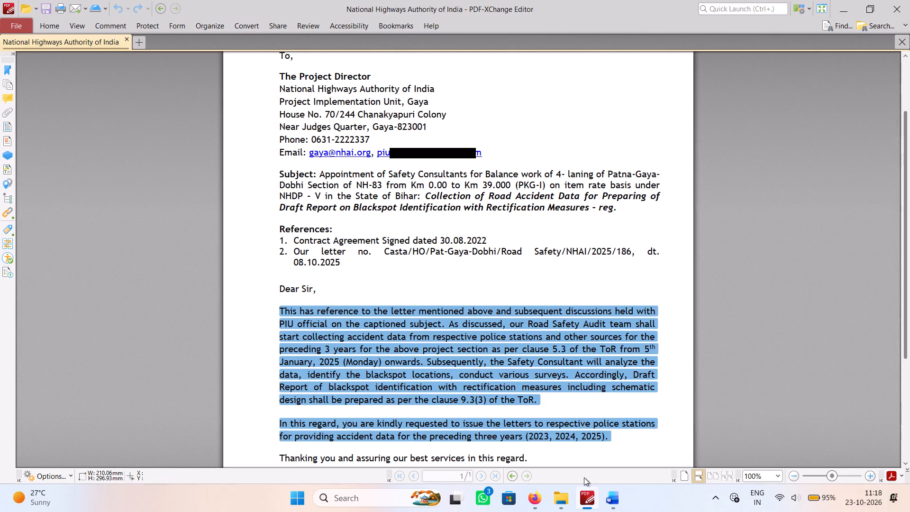
pyautogui.click(615, 505)
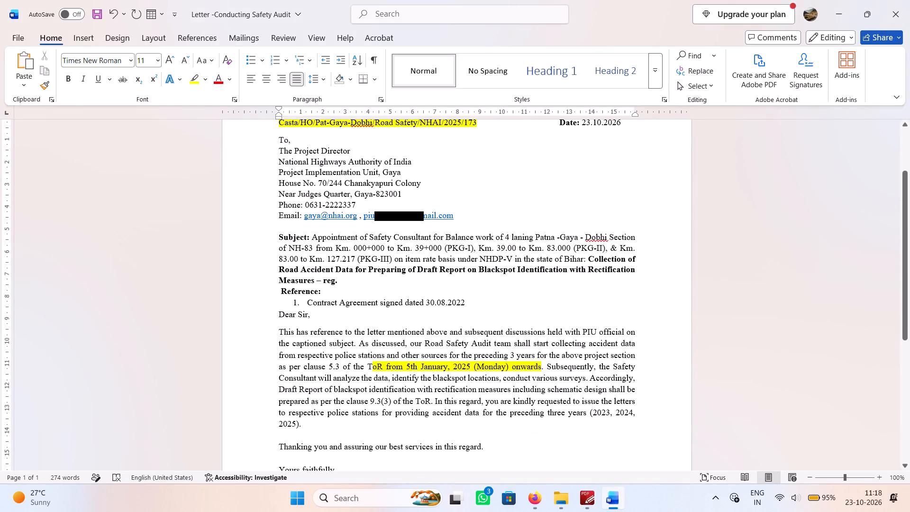
# Update the accident data years at the end of the body paragraph by removing 2023 and adding 2026 after 2025.
pyautogui.click(449, 365)
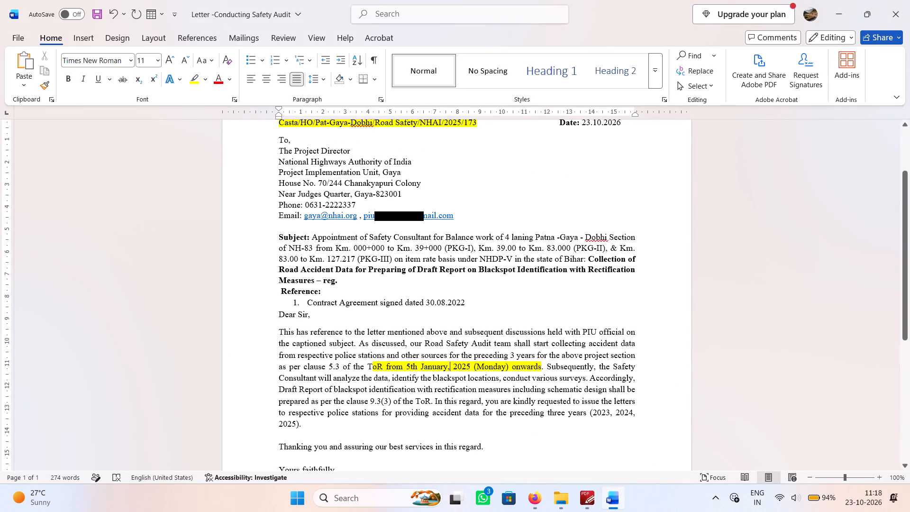
pyautogui.click(609, 413)
pyautogui.press('Right')
pyautogui.press('BackSpace')
pyautogui.press('BackSpace')
pyautogui.press('BackSpace')
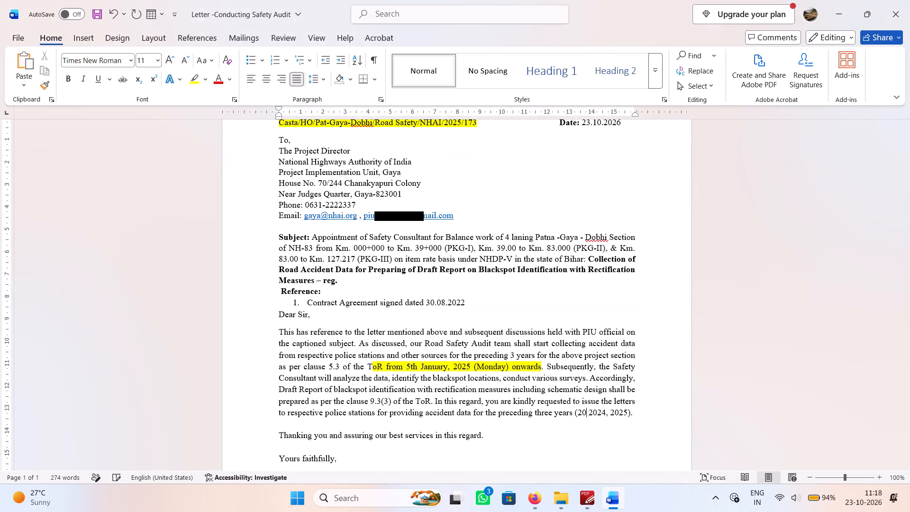
pyautogui.press('BackSpace')
pyautogui.press('BackSpace')
pyautogui.press('Delete')
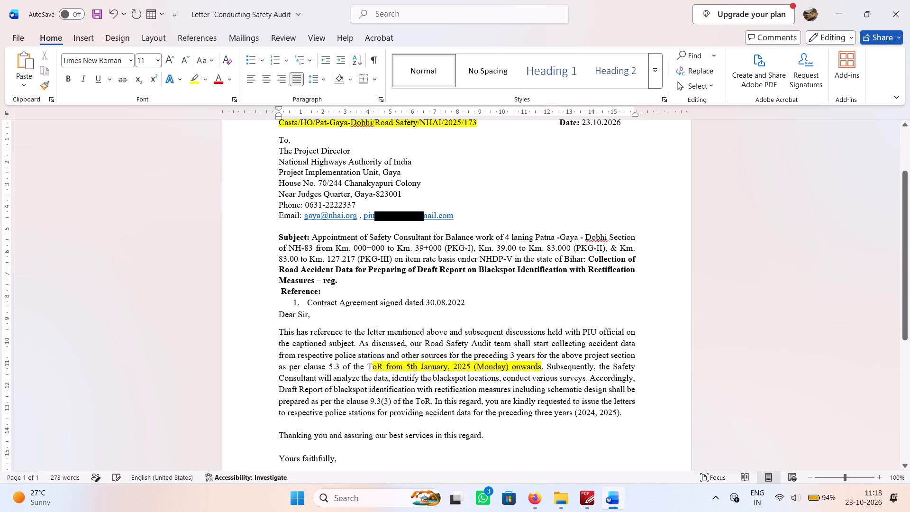
pyautogui.click(617, 413)
pyautogui.press(',')
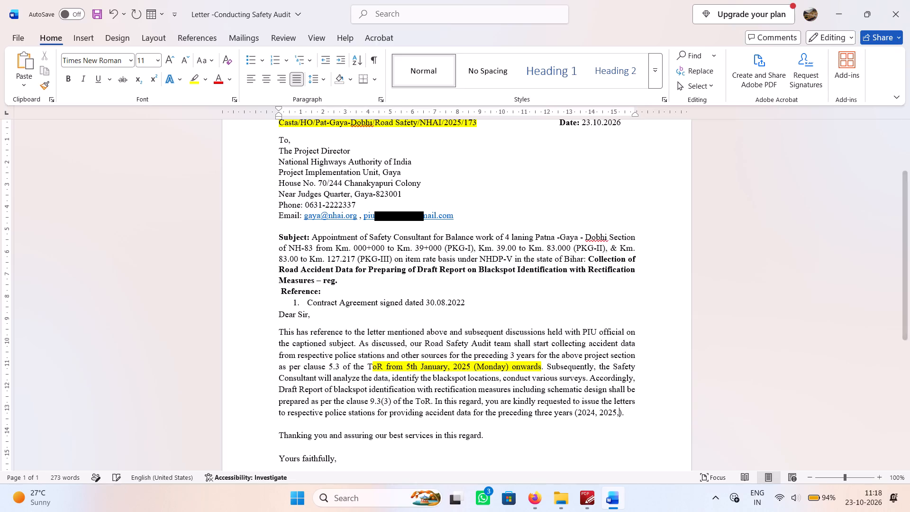
pyautogui.write('2026')
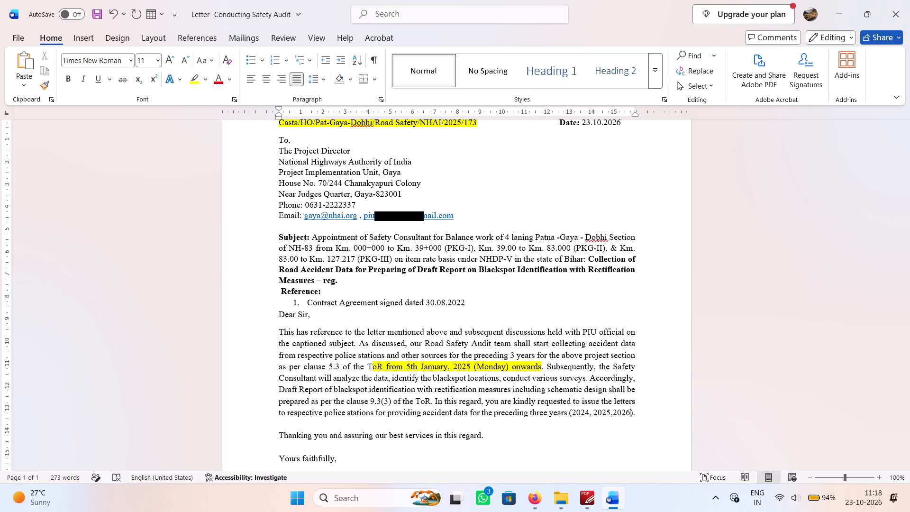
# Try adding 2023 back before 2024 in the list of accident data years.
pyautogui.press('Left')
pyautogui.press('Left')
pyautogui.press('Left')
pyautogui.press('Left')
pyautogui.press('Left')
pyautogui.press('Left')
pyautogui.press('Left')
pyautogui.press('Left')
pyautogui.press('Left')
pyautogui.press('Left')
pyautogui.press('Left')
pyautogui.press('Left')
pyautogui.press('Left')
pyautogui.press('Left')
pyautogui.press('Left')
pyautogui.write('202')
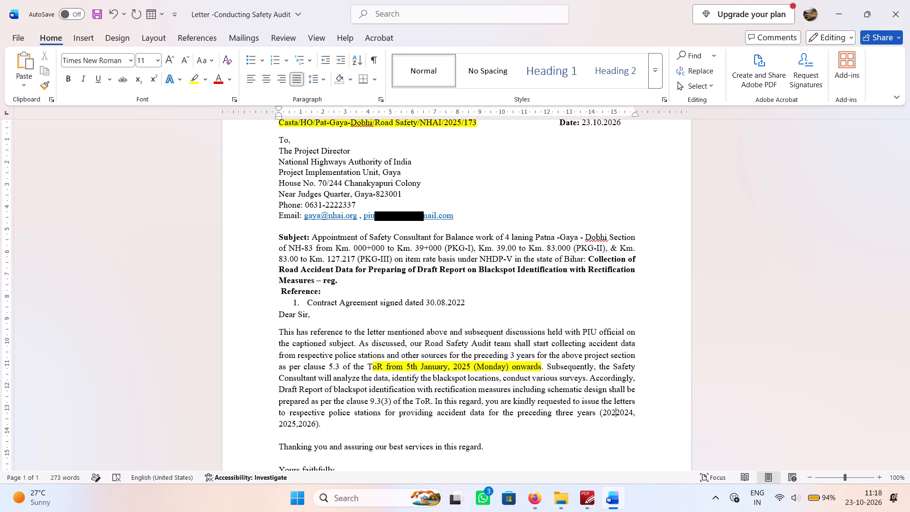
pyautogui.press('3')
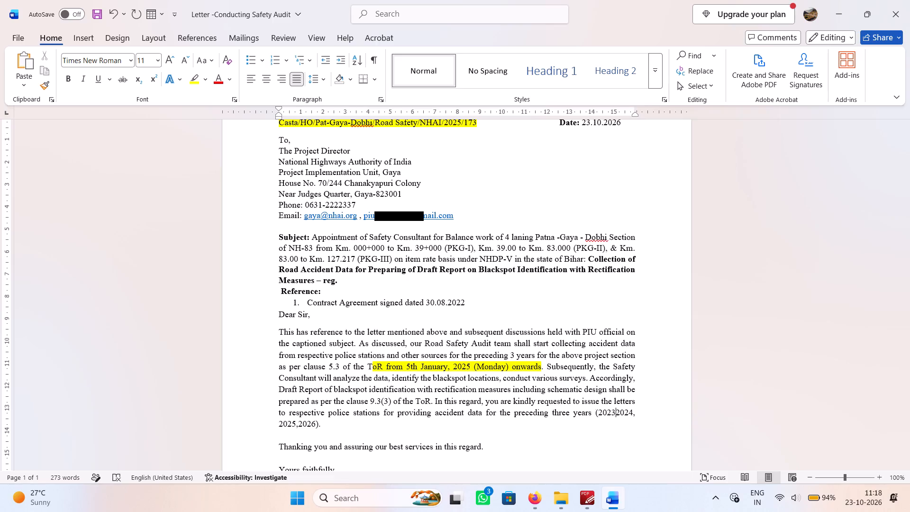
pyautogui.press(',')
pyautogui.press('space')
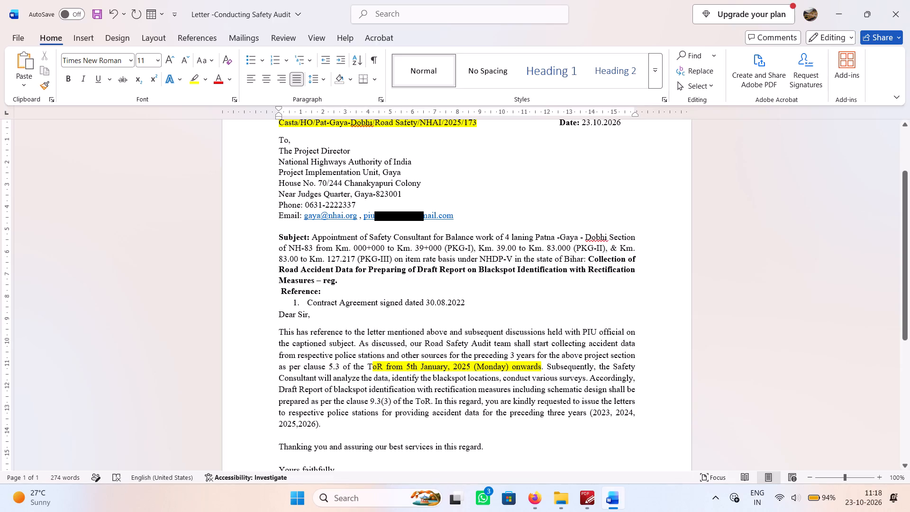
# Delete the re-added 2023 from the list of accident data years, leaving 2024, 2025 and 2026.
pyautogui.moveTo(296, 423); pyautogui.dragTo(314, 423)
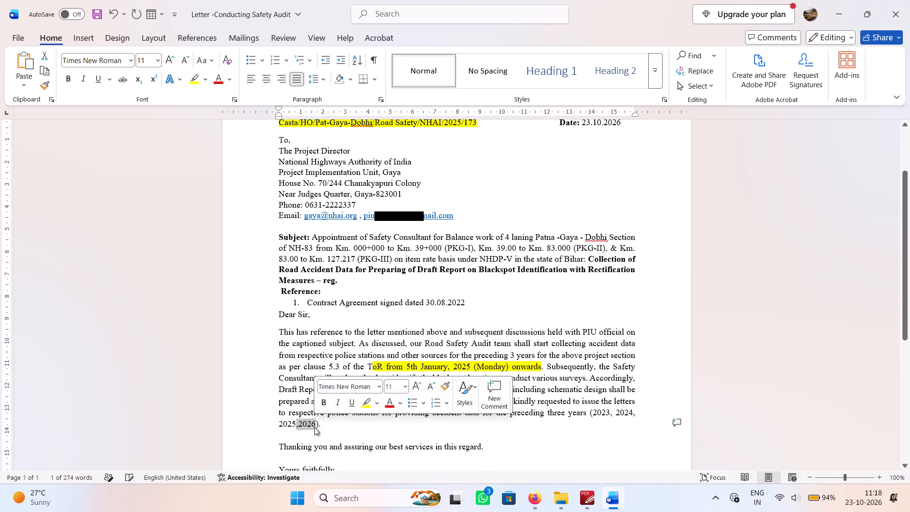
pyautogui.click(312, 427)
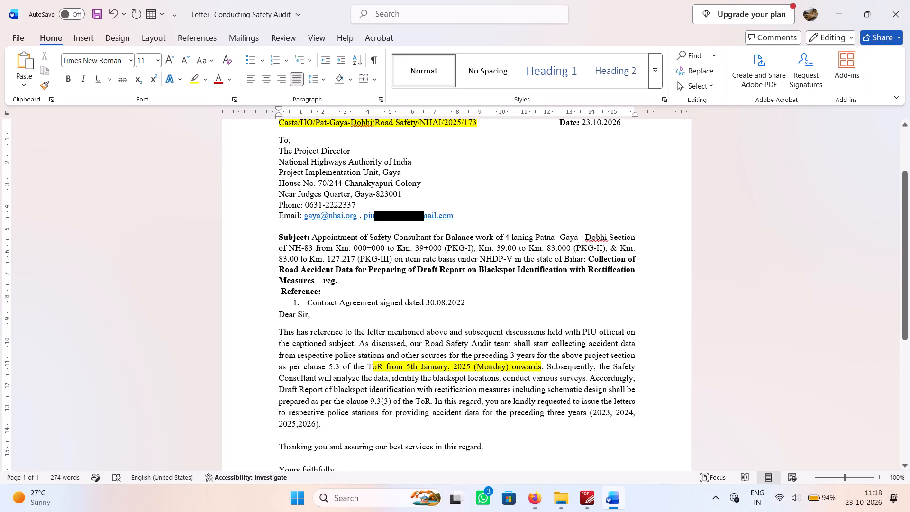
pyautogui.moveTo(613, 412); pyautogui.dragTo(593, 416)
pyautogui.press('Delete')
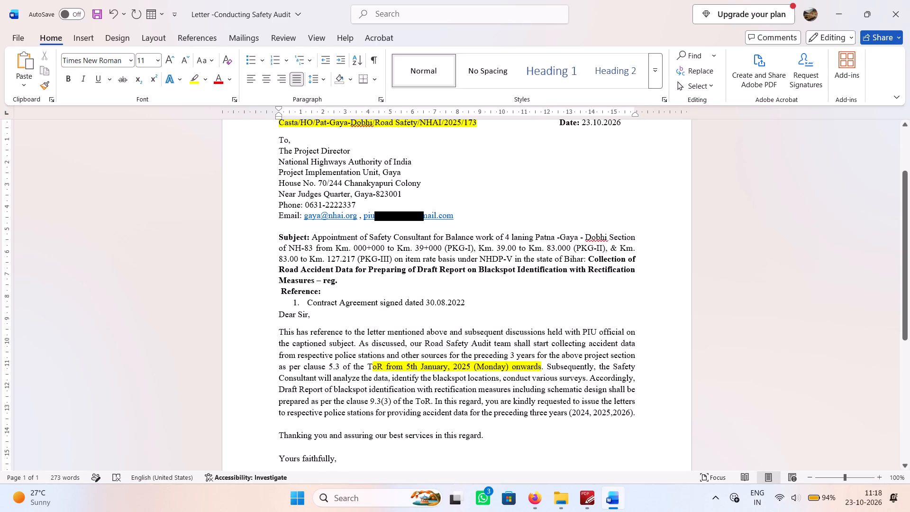
# Increase the whole letter's font size to 12 and check the page layout.
pyautogui.scroll(-1, 630, 396)
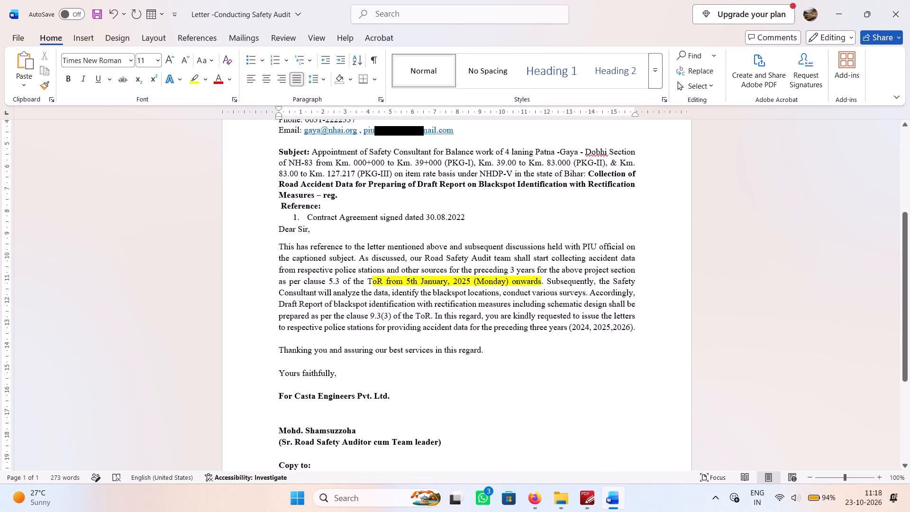
pyautogui.scroll(-3, 630, 396)
pyautogui.scroll(4, 484, 346)
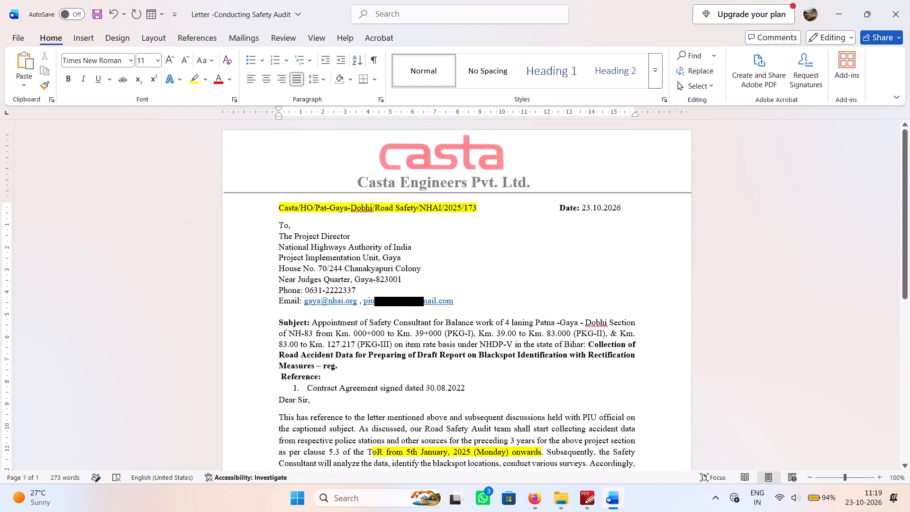
pyautogui.hotkey('ctrl', 'a')
pyautogui.click(167, 60)
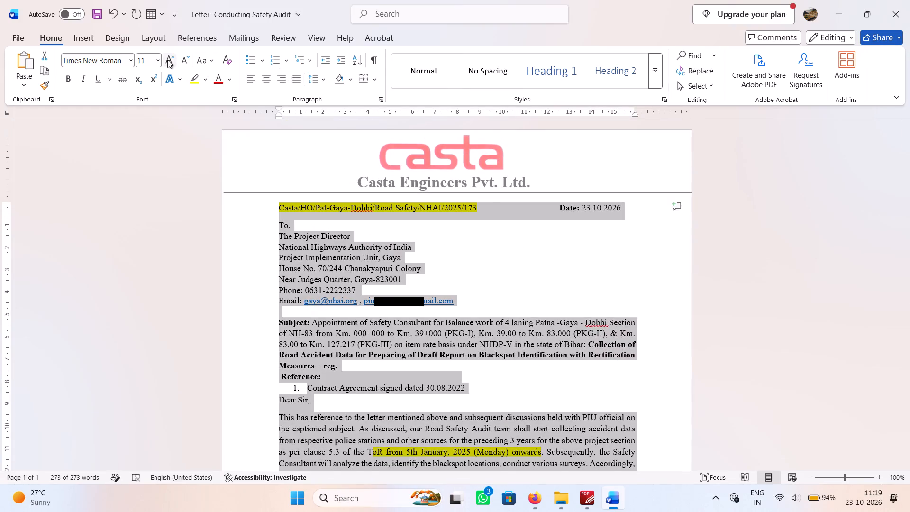
pyautogui.click(452, 235)
pyautogui.scroll(-5, 452, 235)
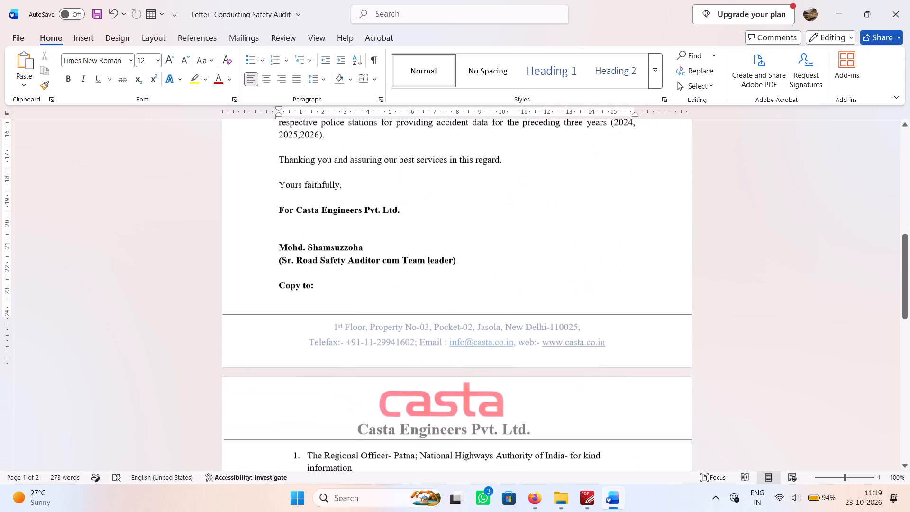
pyautogui.scroll(2, 452, 235)
pyautogui.scroll(1, 496, 195)
pyautogui.scroll(2, 551, 203)
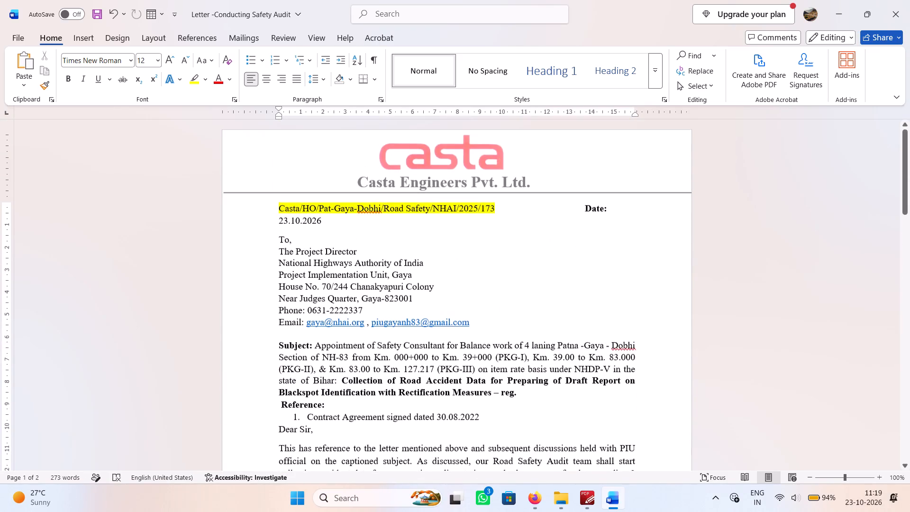
# Reduce the spacing between the letter reference number and "Date:" so 23.10.2026 fits on the same line.
pyautogui.click(538, 207)
pyautogui.press('Delete')
pyautogui.press('Delete')
pyautogui.press('Delete')
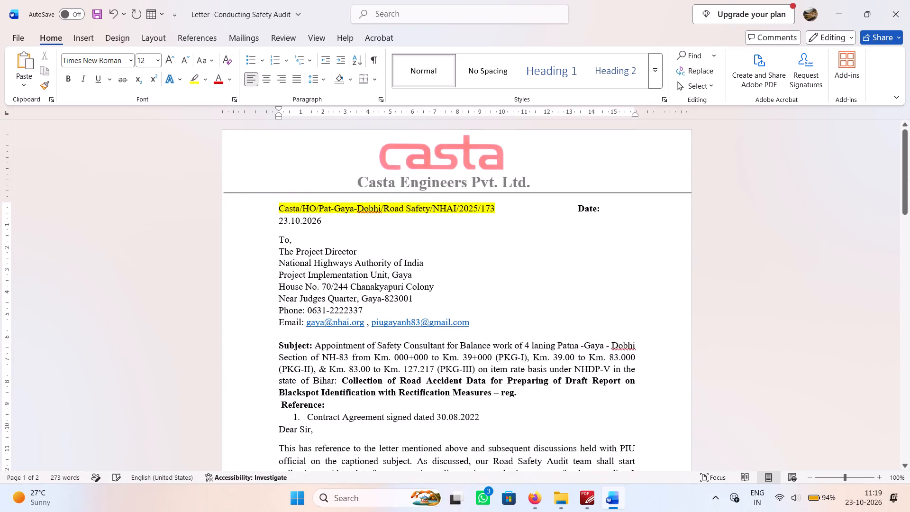
pyautogui.press('Delete')
pyautogui.press('Delete')
pyautogui.press('Delete')
pyautogui.press('Delete')
pyautogui.press('Delete')
pyautogui.press('Delete')
pyautogui.press('space')
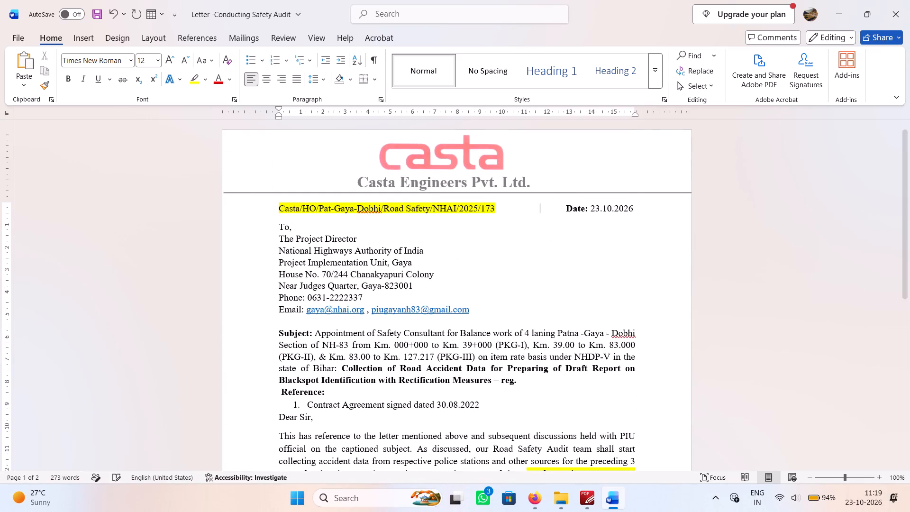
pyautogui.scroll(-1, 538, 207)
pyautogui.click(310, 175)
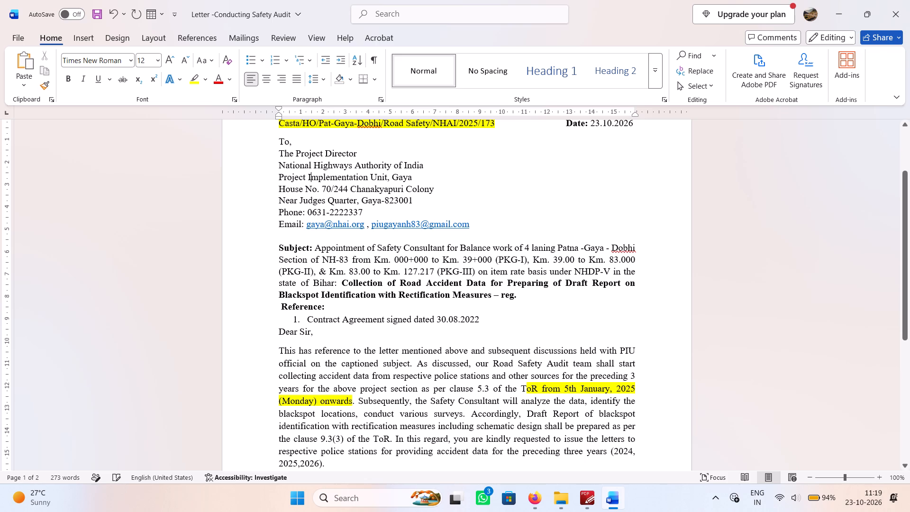
# Insert a blank line between the subject paragraph and the "Reference:" heading.
pyautogui.click(275, 308)
pyautogui.press('Return')
# Join the Regional Officer- Patna recipient onto the same line as "Copy to:" at the letter's end.
pyautogui.scroll(-5, 296, 298)
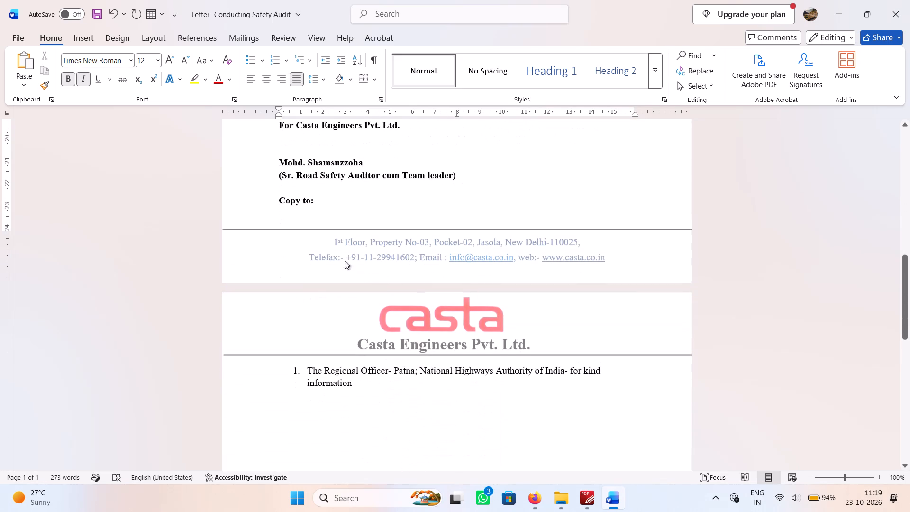
pyautogui.click(336, 194)
pyautogui.press('Delete')
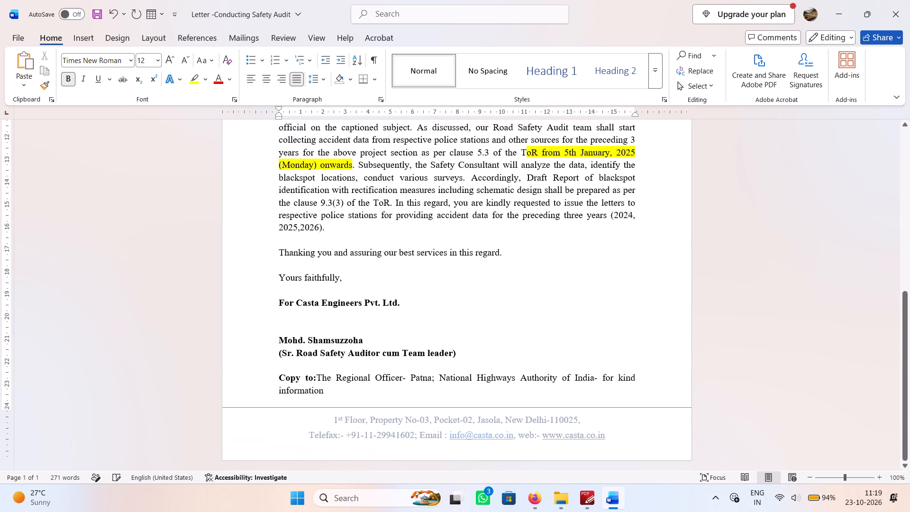
# Check the calendar and replace "5th January" in the highlighted data collection start date with "26th October".
pyautogui.scroll(1, 427, 295)
pyautogui.scroll(1, 414, 332)
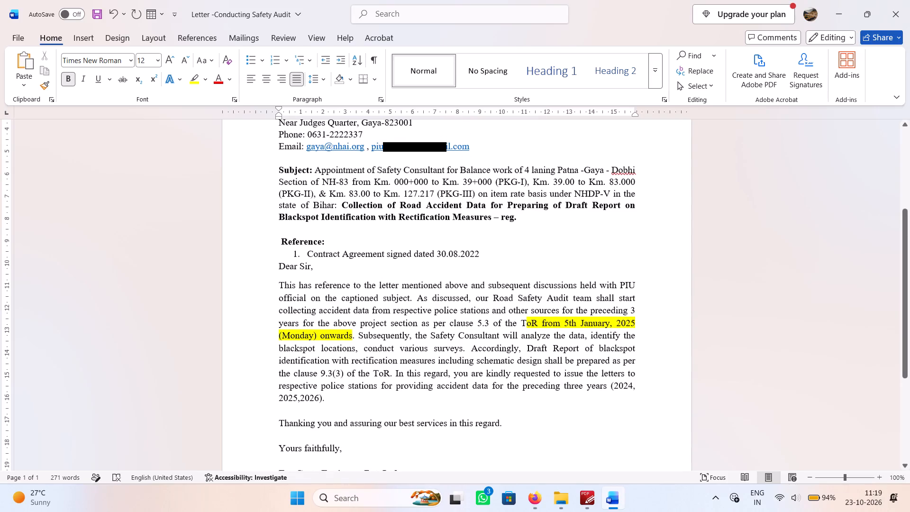
pyautogui.click(872, 497)
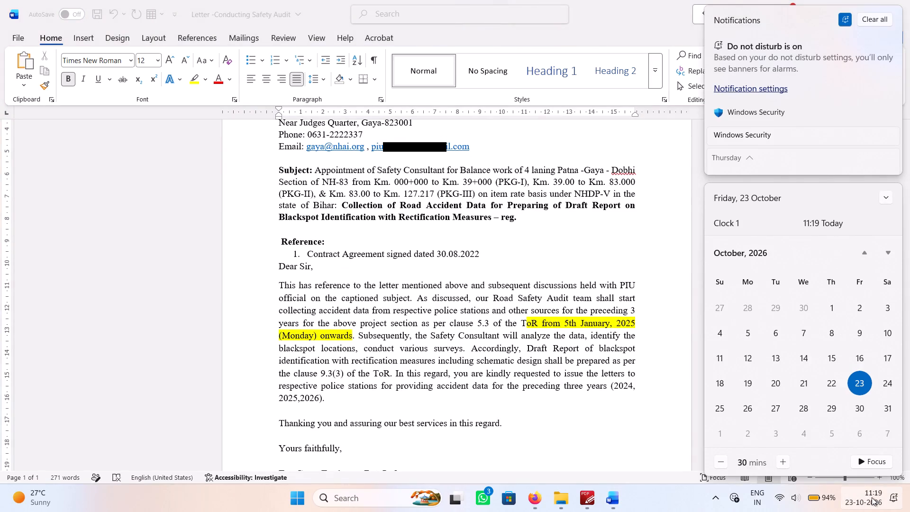
pyautogui.click(872, 497)
pyautogui.click(570, 322)
pyautogui.moveTo(563, 321); pyautogui.dragTo(563, 321)
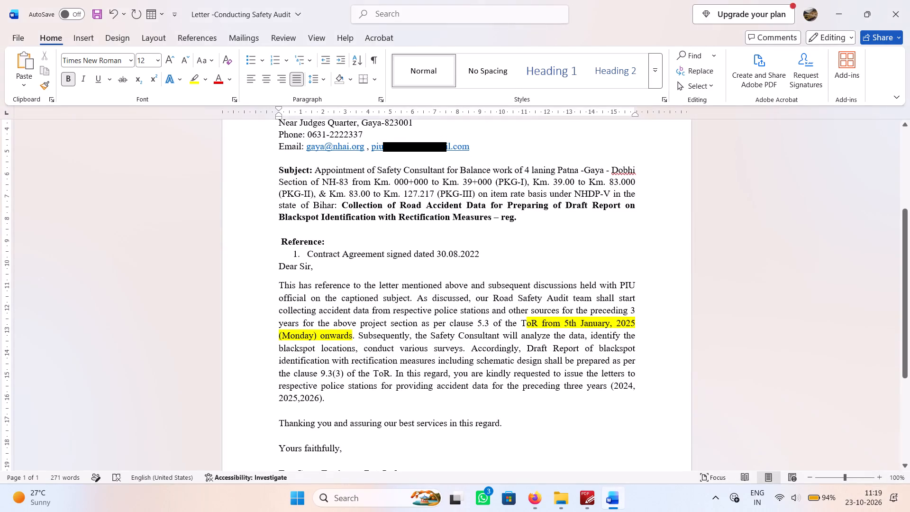
pyautogui.moveTo(563, 321); pyautogui.dragTo(609, 321)
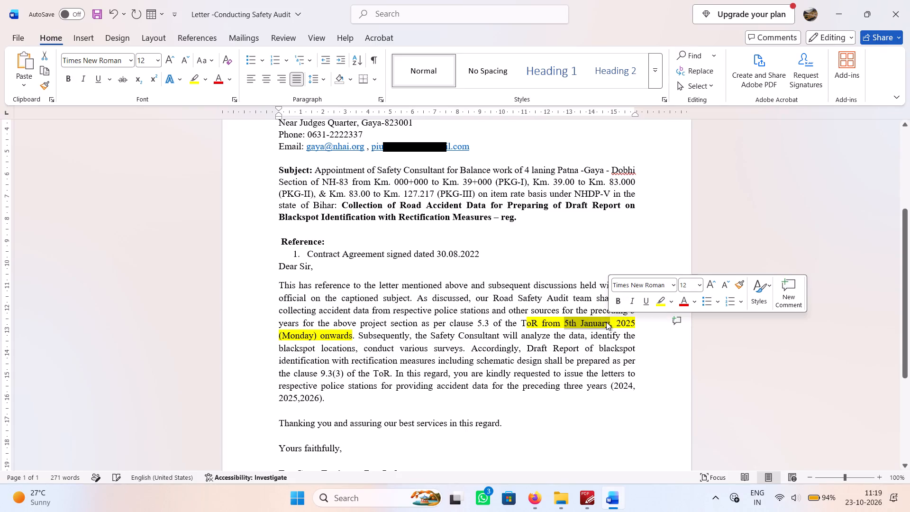
pyautogui.write('26th')
pyautogui.press('space')
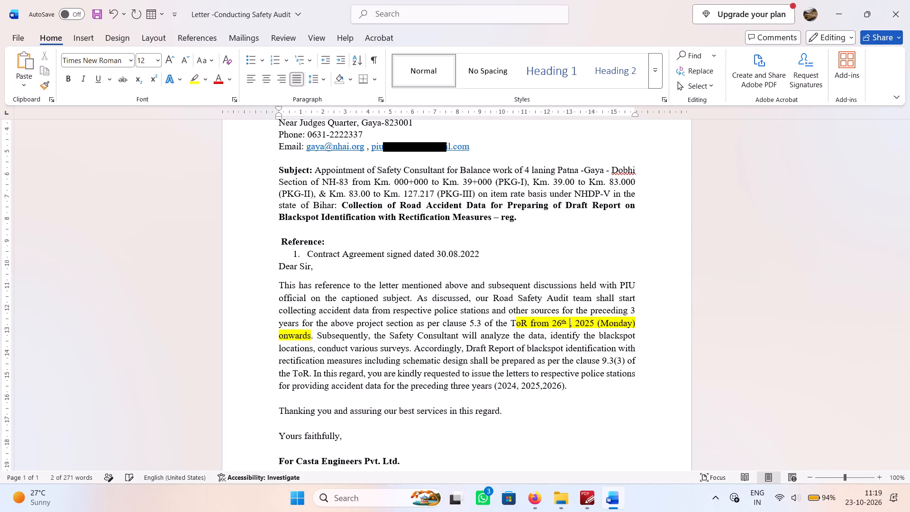
pyautogui.write('October')
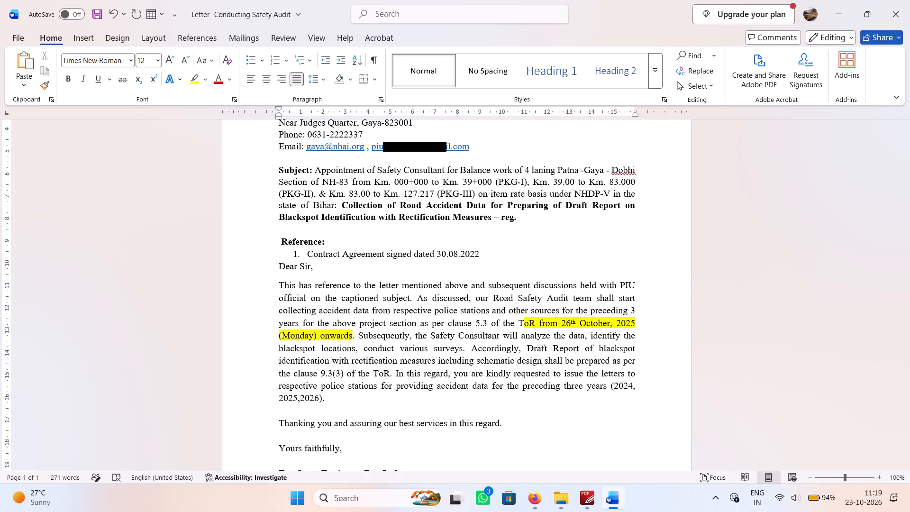
# Add a space after "Copy to:" before the Regional Officer's entry.
pyautogui.click(380, 304)
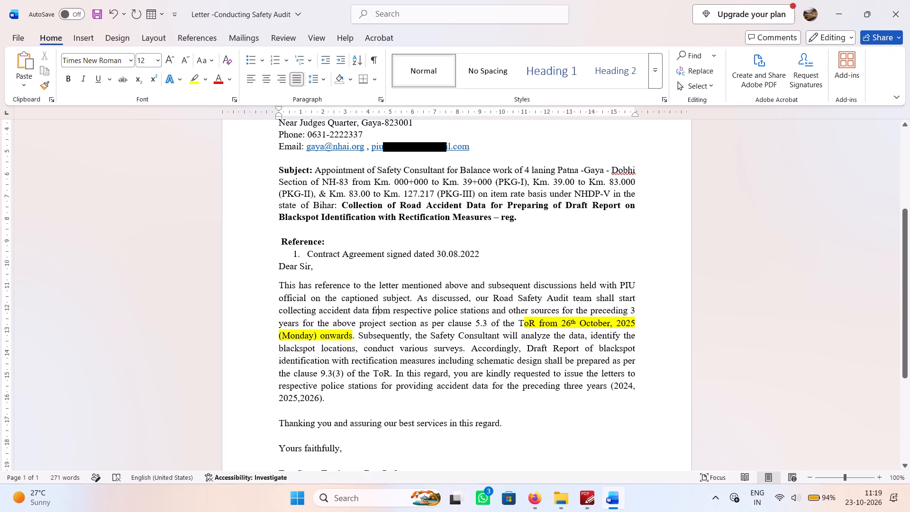
pyautogui.moveTo(531, 336); pyautogui.dragTo(570, 338)
pyautogui.scroll(-1, 328, 363)
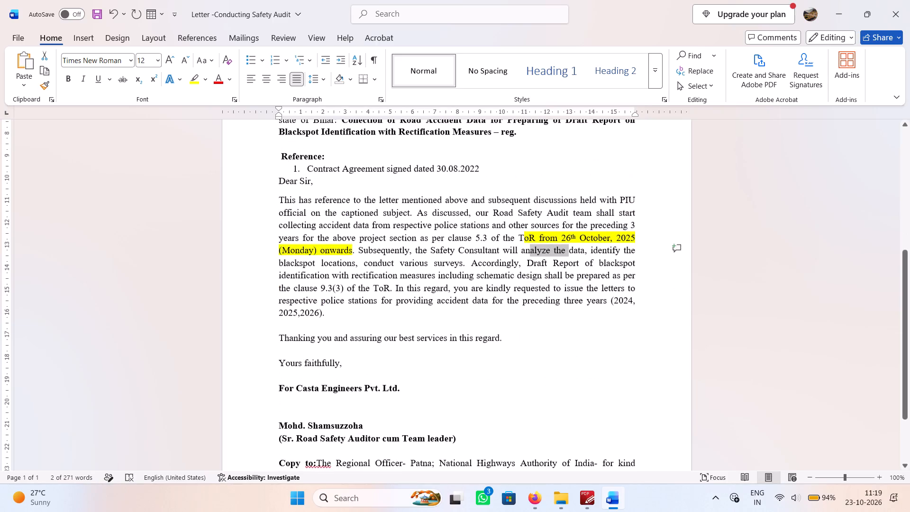
pyautogui.scroll(-1, 455, 295)
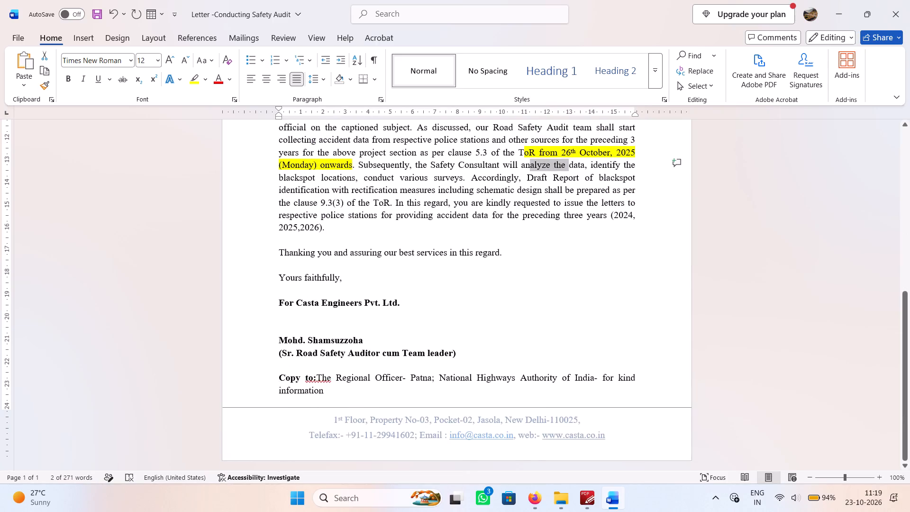
pyautogui.scroll(-1, 455, 295)
pyautogui.click(317, 381)
pyautogui.press('space')
# Save the letter and look over its contents.
pyautogui.scroll(2, 326, 346)
pyautogui.click(346, 320)
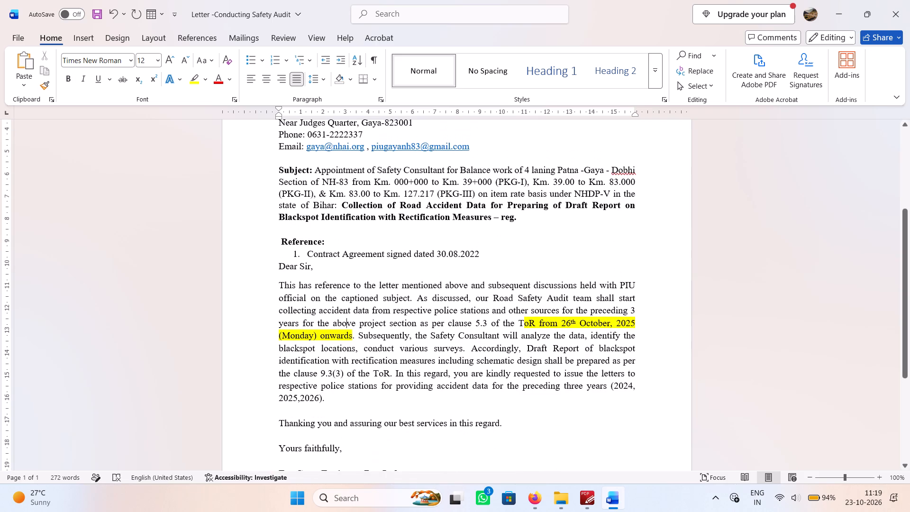
pyautogui.hotkey('ctrl', 's')
pyautogui.click(346, 320)
pyautogui.hotkey('ctrl', 's')
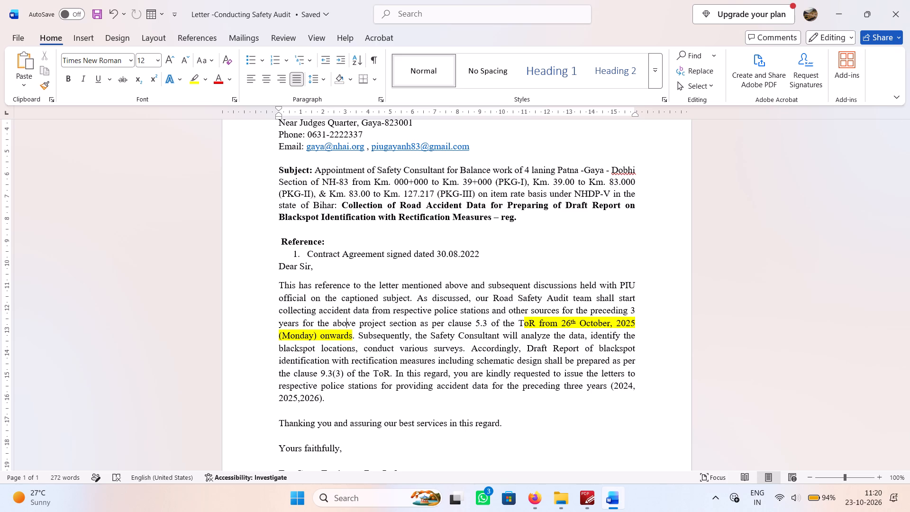
pyautogui.scroll(2, 411, 322)
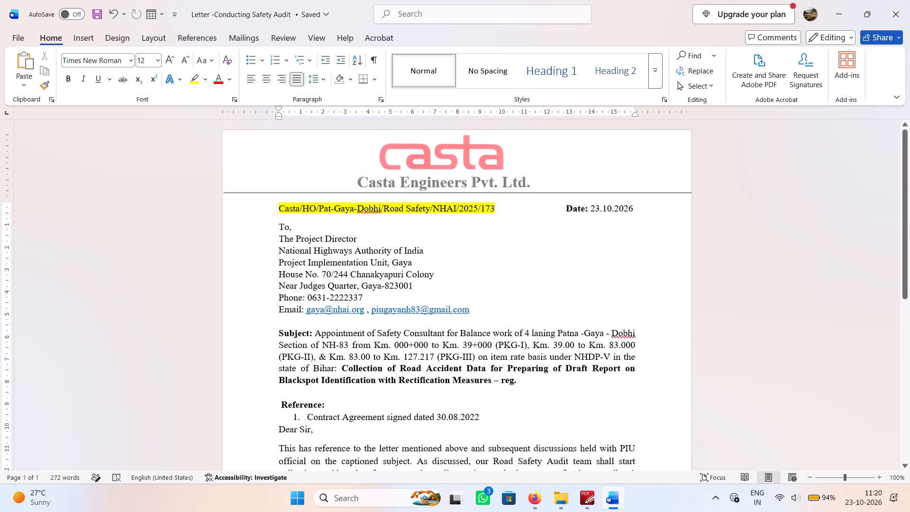
pyautogui.scroll(-2, 411, 322)
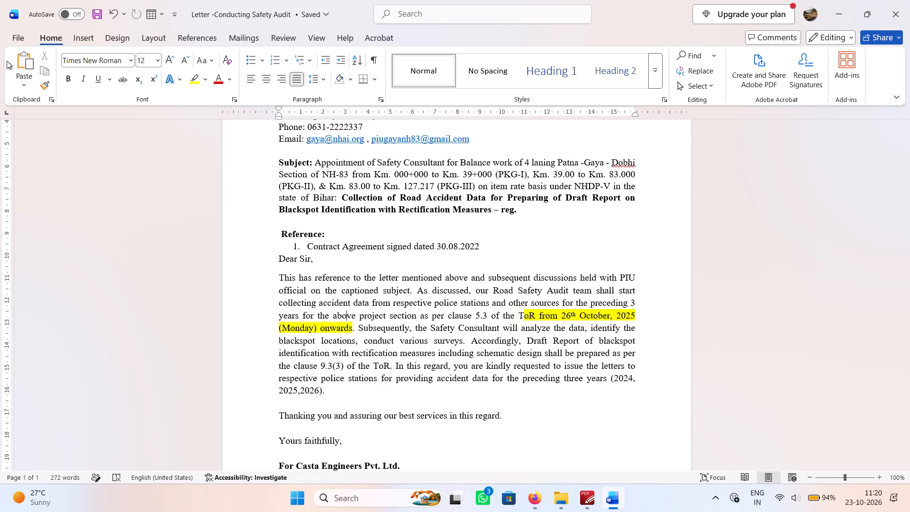
pyautogui.click(18, 37)
pyautogui.click(45, 179)
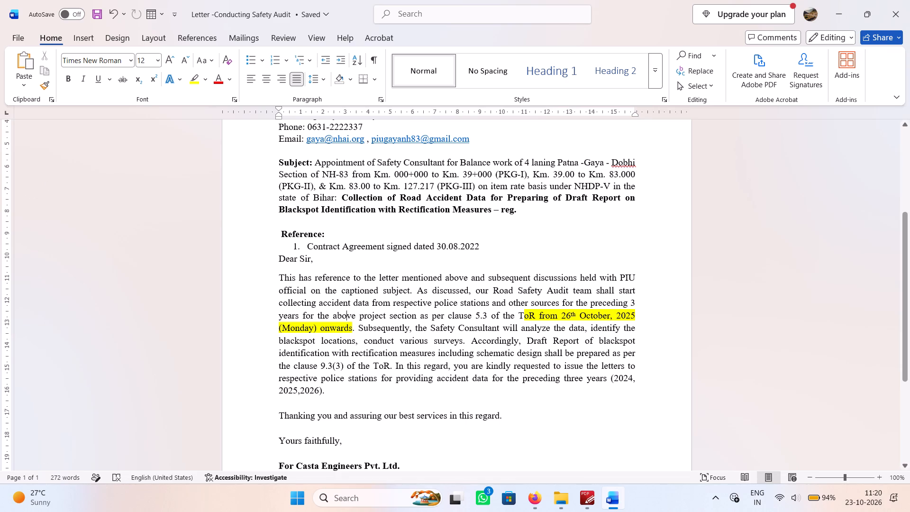
# Close the letter and the reference PDF of the earlier NHAI letter.
pyautogui.click(903, 13)
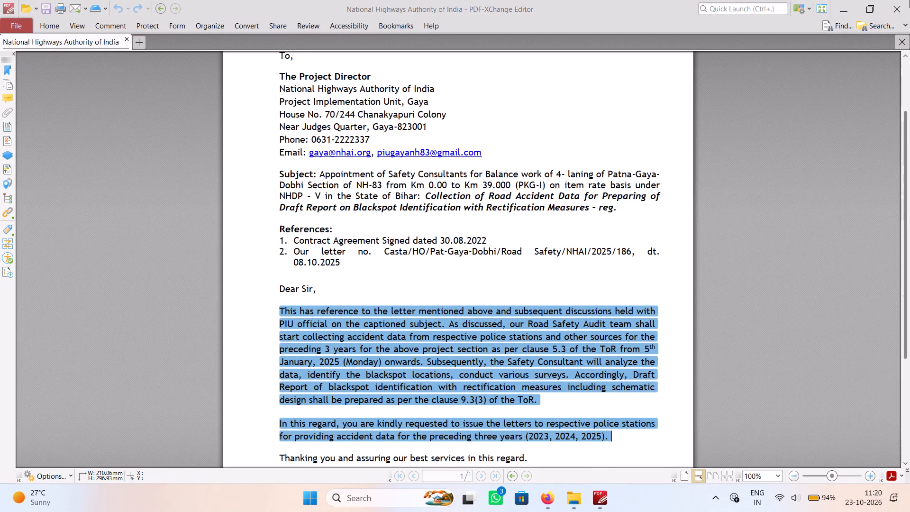
pyautogui.click(909, 0)
# Rename the letter file in the BS- PKG-2,3 folder as "Letter -Accident data collection".
pyautogui.rightClick(232, 104)
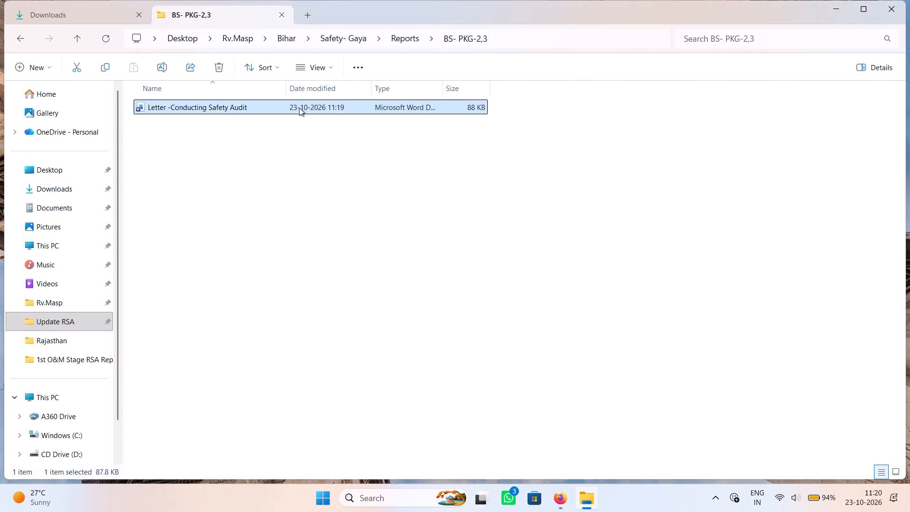
pyautogui.click(335, 119)
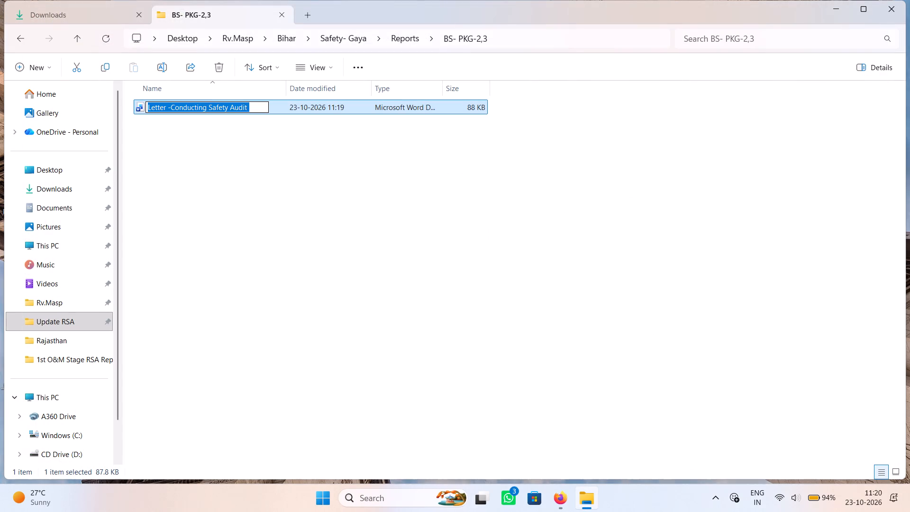
pyautogui.click(173, 103)
pyautogui.moveTo(171, 108); pyautogui.dragTo(240, 107)
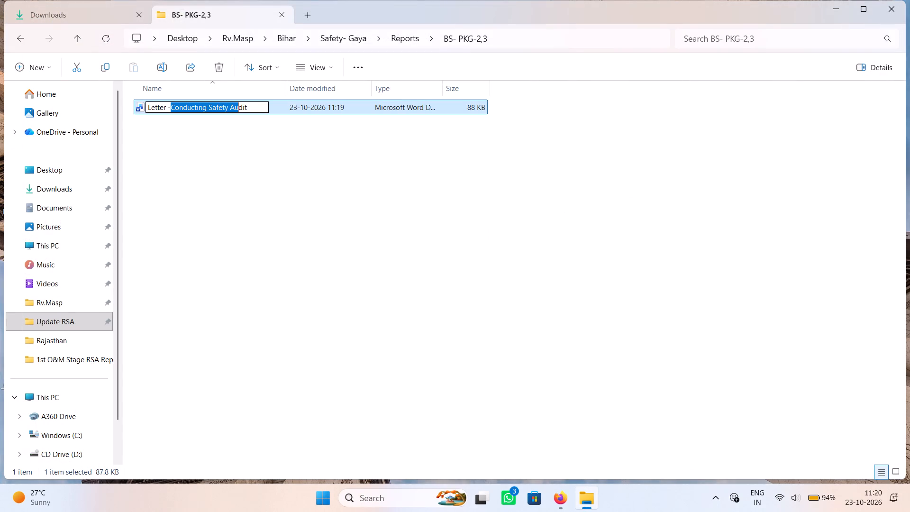
pyautogui.moveTo(240, 107); pyautogui.dragTo(267, 107)
pyautogui.write('Accident data collectrion')
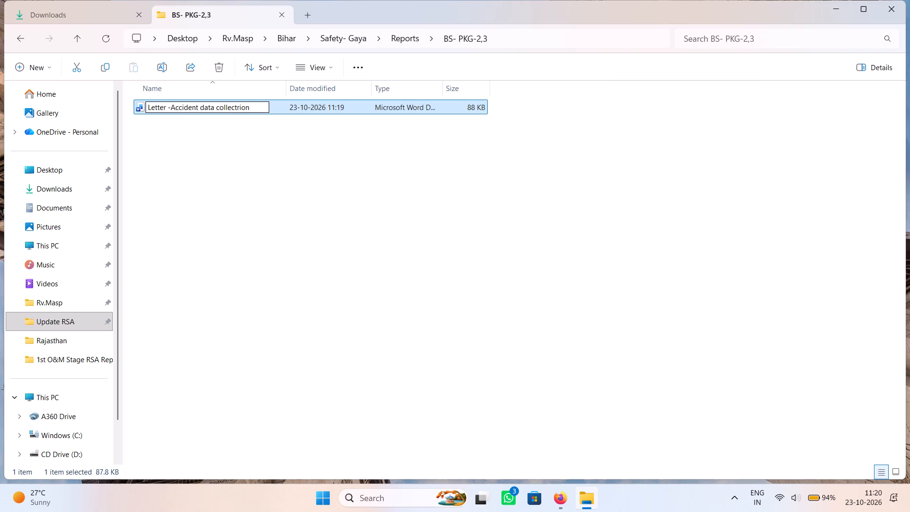
pyautogui.click(238, 109)
pyautogui.press('BackSpace')
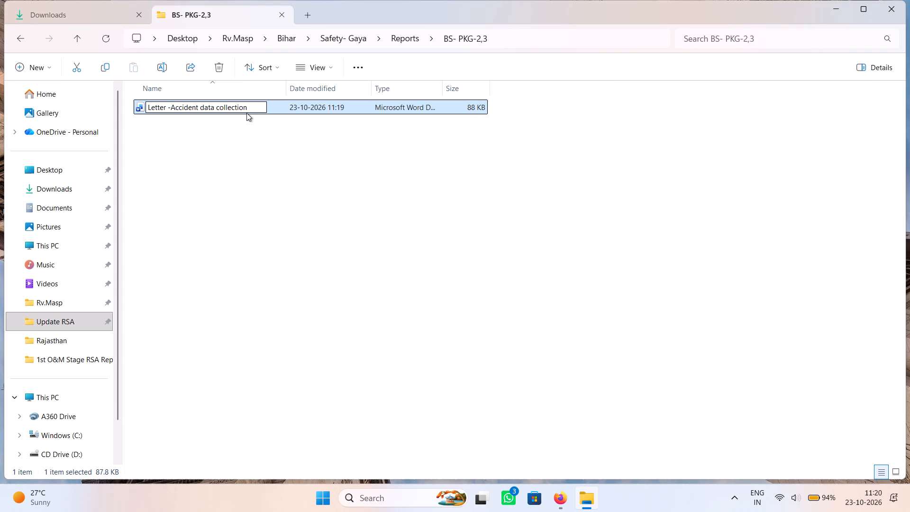
pyautogui.click(255, 149)
# Open the renamed letter and review its subject and body text.
pyautogui.doubleClick(207, 106)
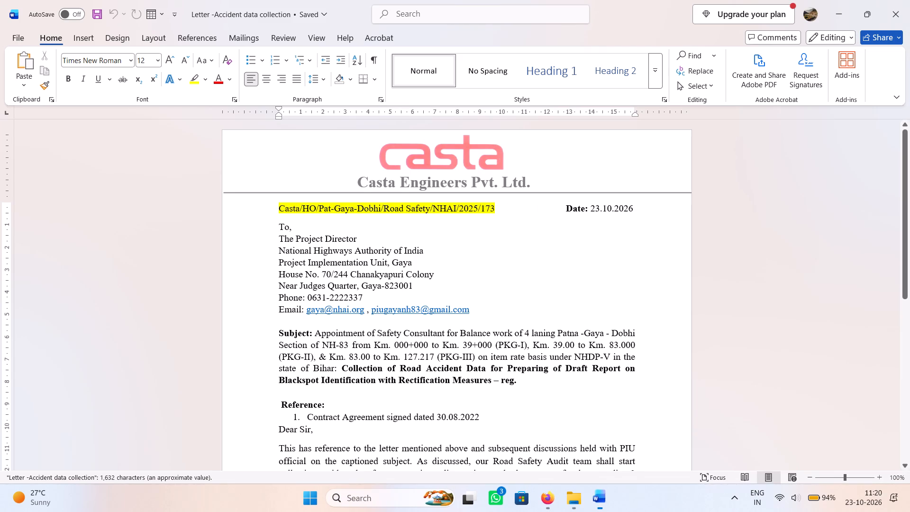
pyautogui.scroll(-3, 526, 239)
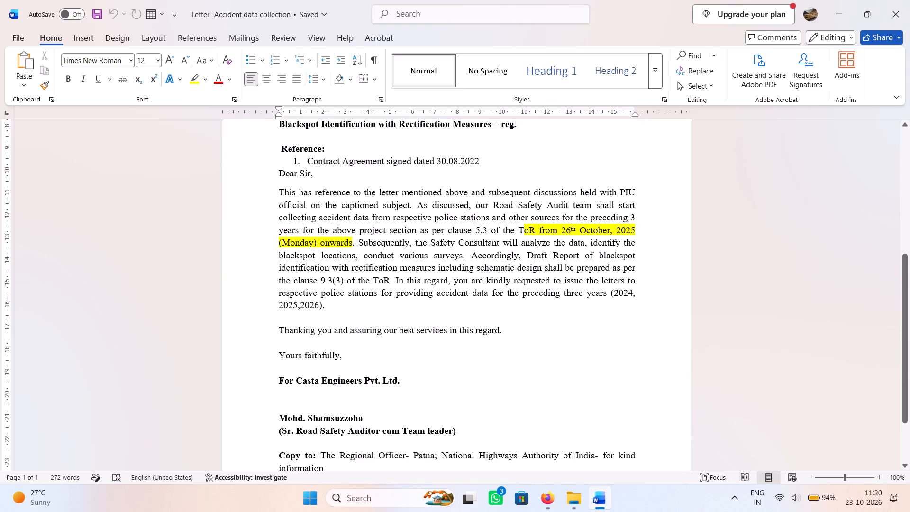
pyautogui.scroll(2, 359, 230)
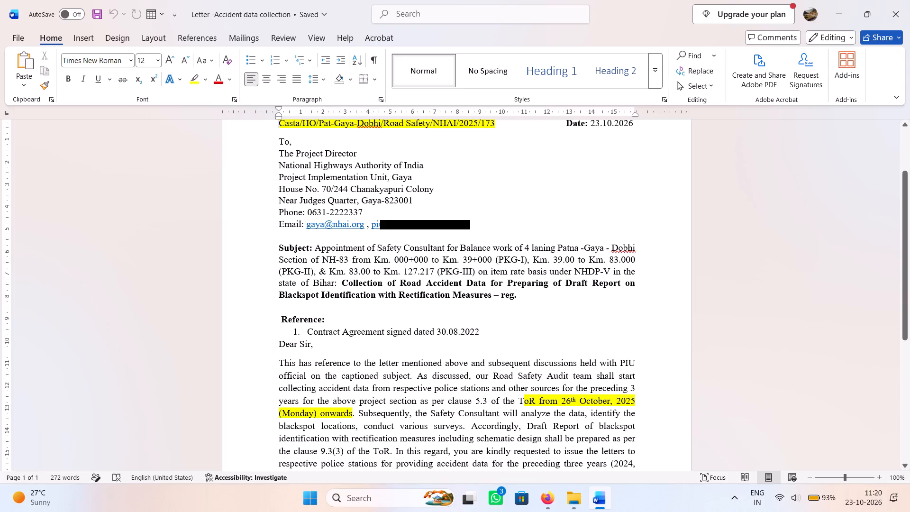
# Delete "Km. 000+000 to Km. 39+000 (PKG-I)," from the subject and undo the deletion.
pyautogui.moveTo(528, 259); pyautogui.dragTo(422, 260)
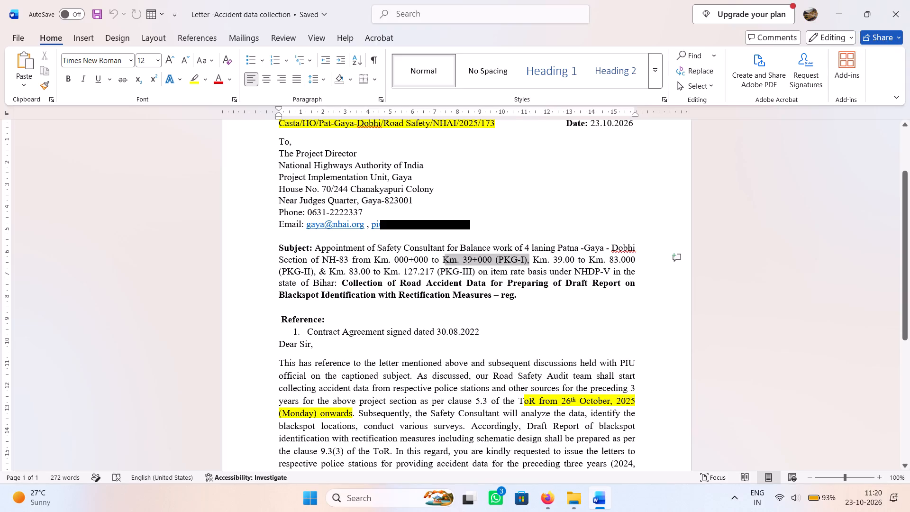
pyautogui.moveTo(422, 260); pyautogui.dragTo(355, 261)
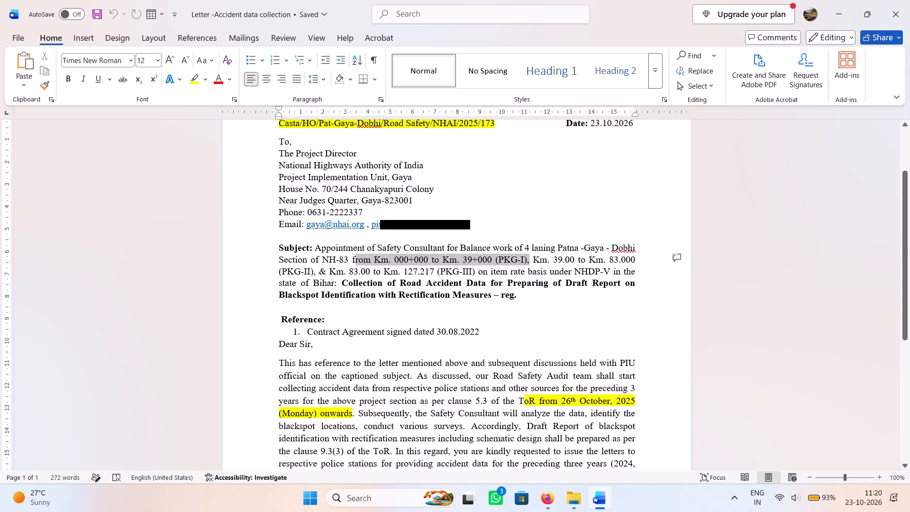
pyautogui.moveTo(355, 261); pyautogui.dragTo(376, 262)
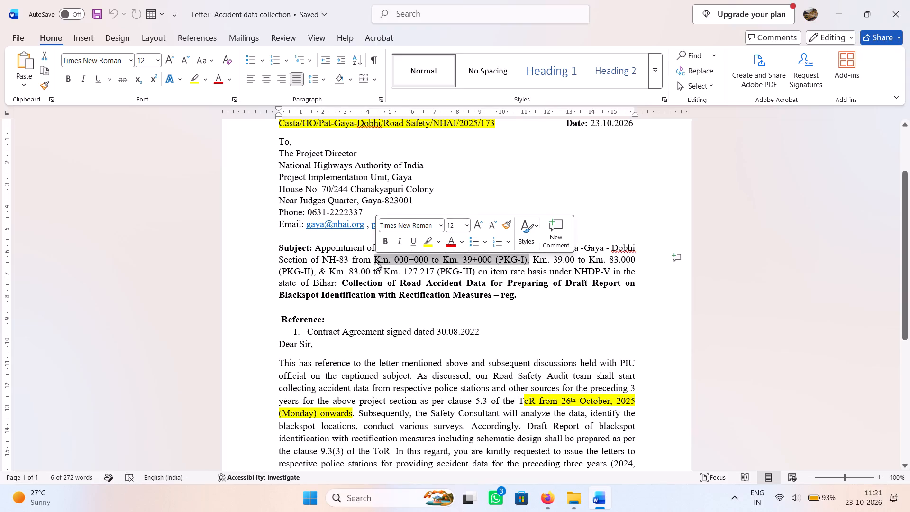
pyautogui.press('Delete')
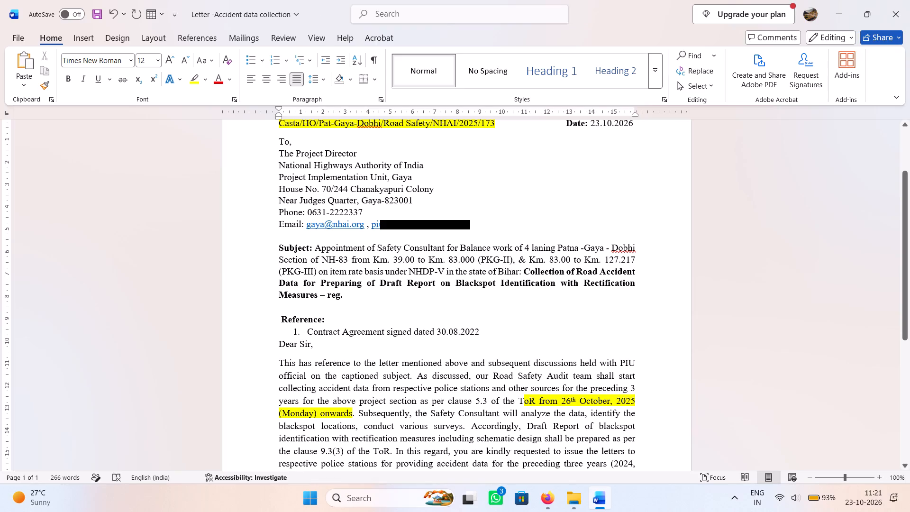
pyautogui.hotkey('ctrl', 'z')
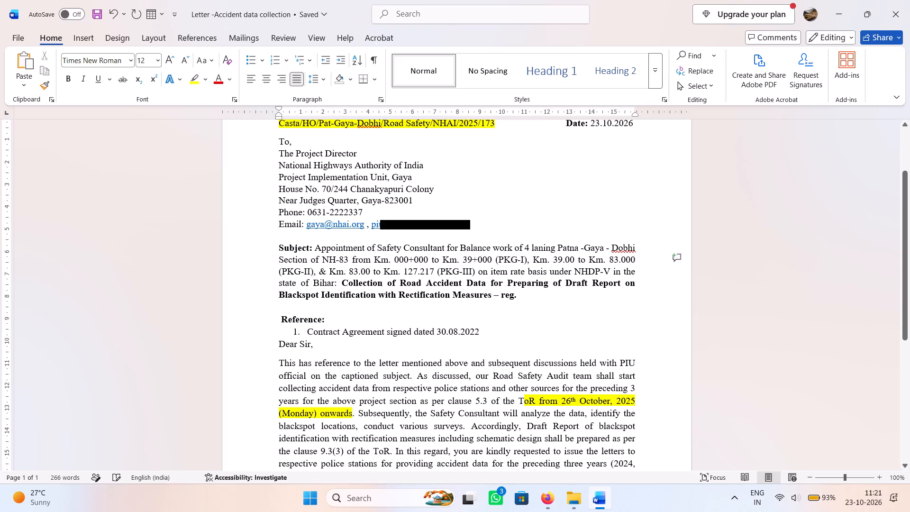
# Insert "(PKG-2&3)" after "Blackspot Identification with Rectification Measures" in the letter's subject.
pyautogui.click(415, 287)
pyautogui.click(495, 294)
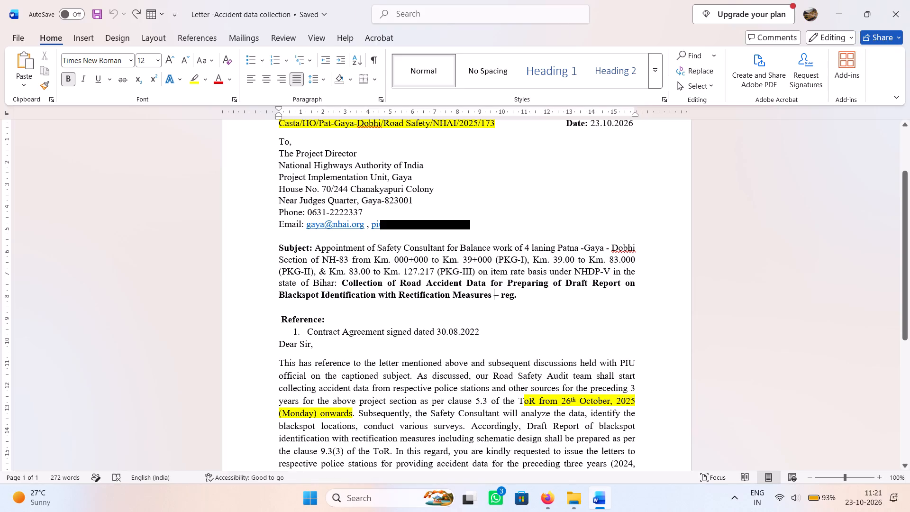
pyautogui.write('()')
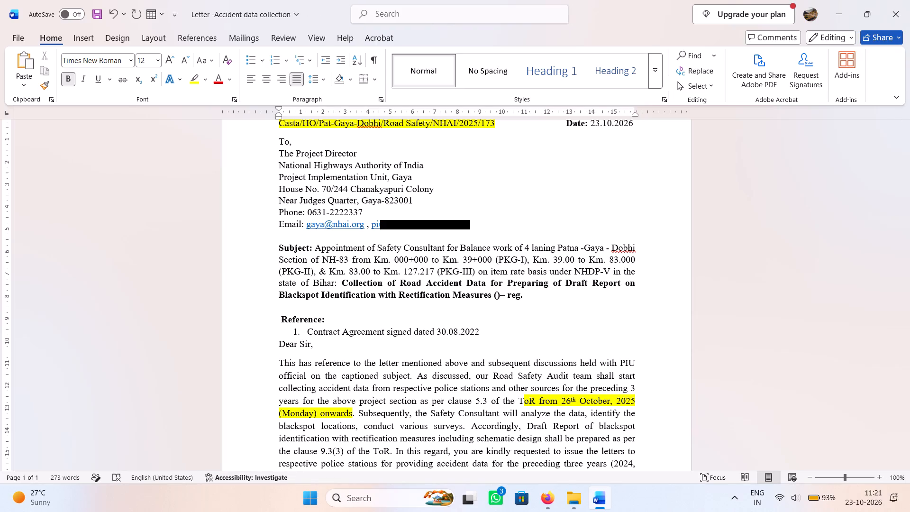
pyautogui.press('Left')
pyautogui.write('PKG-2')
pyautogui.hotkey('shift', '&')
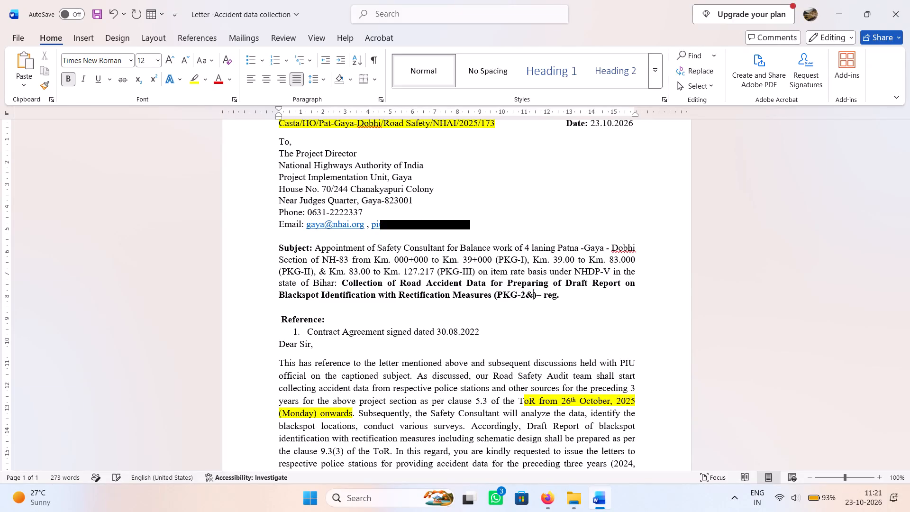
pyautogui.press('3')
# Change the package note in the subject to read "(Pkg-II&III)".
pyautogui.click(517, 292)
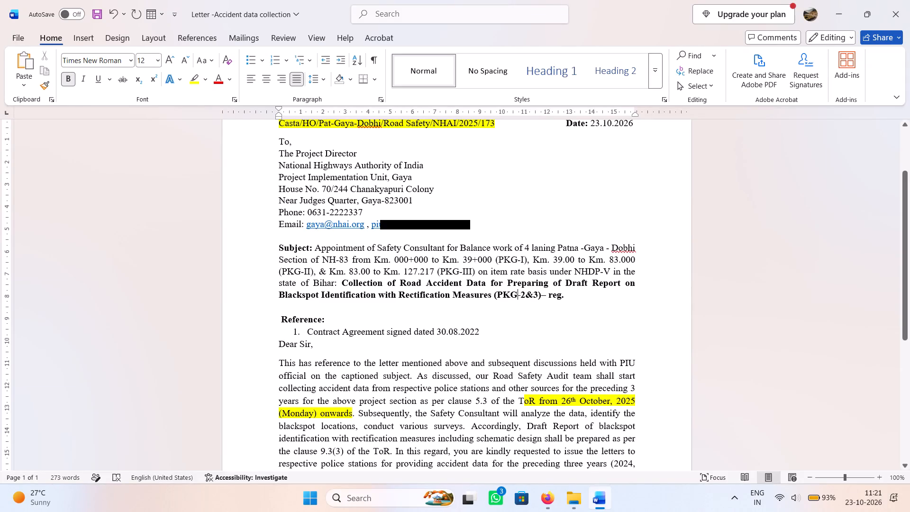
pyautogui.press('BackSpace')
pyautogui.press('BackSpace')
pyautogui.write('kg')
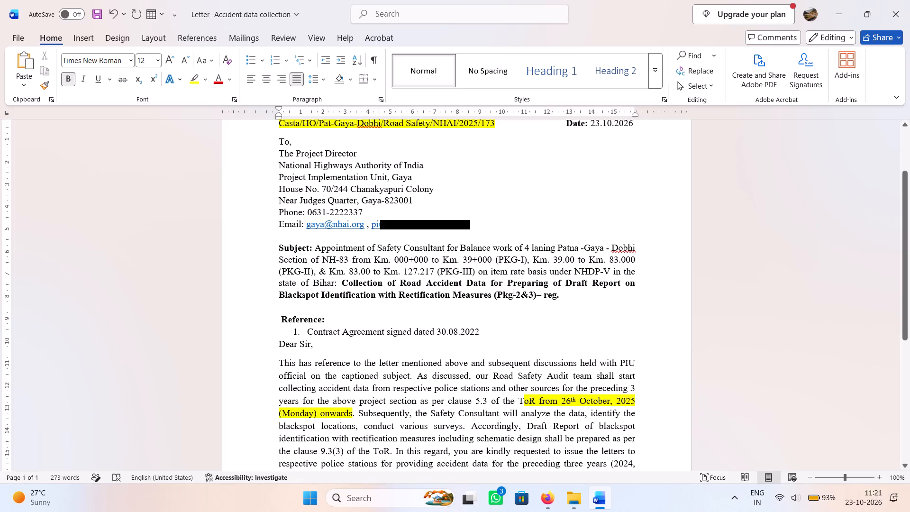
pyautogui.click(518, 293)
pyautogui.press('Delete')
pyautogui.write('II')
pyautogui.press('Right')
pyautogui.press('Right')
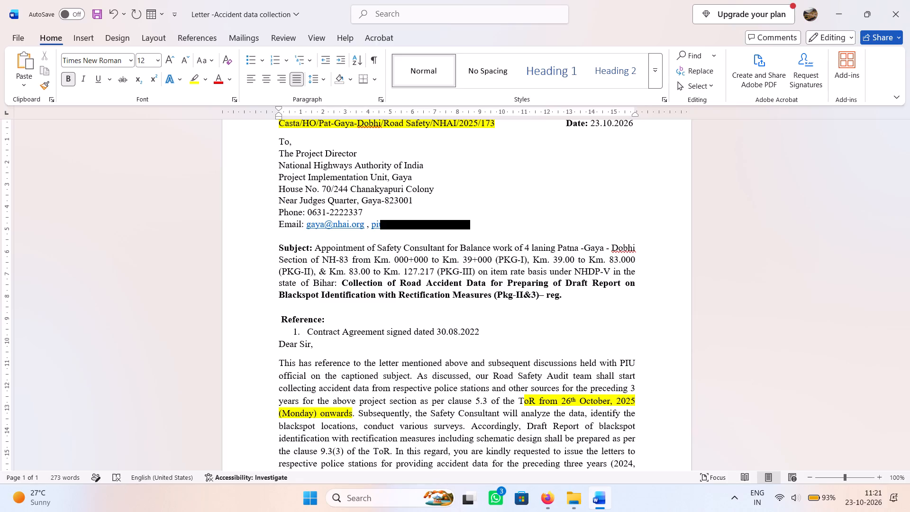
pyautogui.press('BackSpace')
pyautogui.write('III')
pyautogui.click(495, 318)
# Copy "(Pkg-II&III)" from the subject and paste it after "above project section" in the first body paragraph.
pyautogui.scroll(-1, 421, 398)
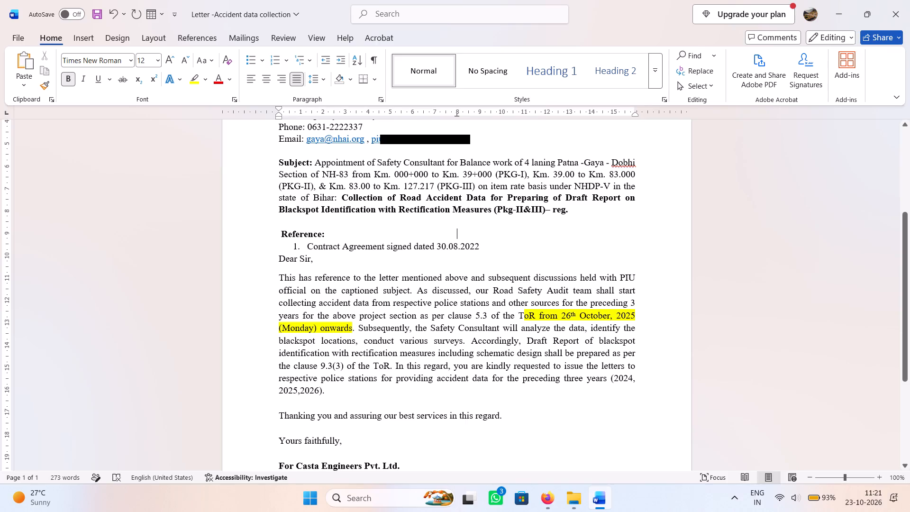
pyautogui.moveTo(387, 317); pyautogui.dragTo(551, 318)
pyautogui.click(500, 316)
pyautogui.click(420, 315)
pyautogui.moveTo(493, 208); pyautogui.dragTo(541, 210)
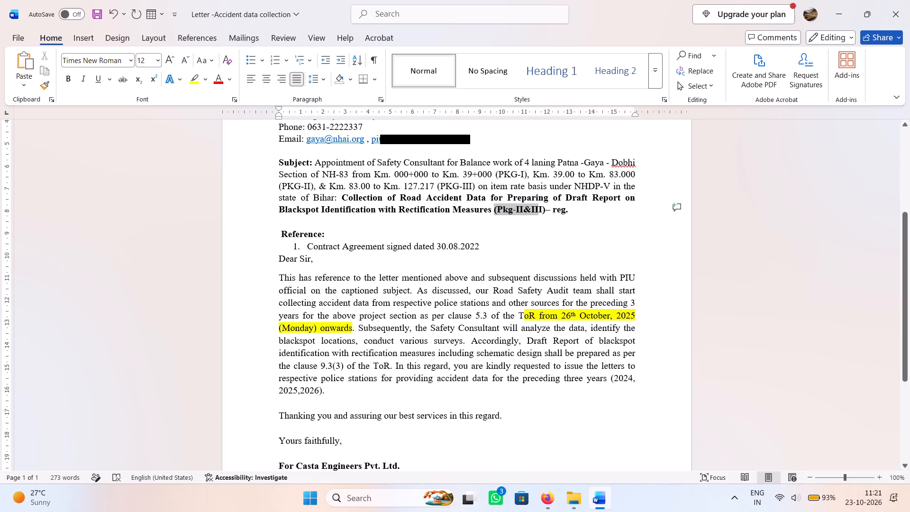
pyautogui.moveTo(541, 210); pyautogui.dragTo(545, 211)
pyautogui.hotkey('ctrl', 'c')
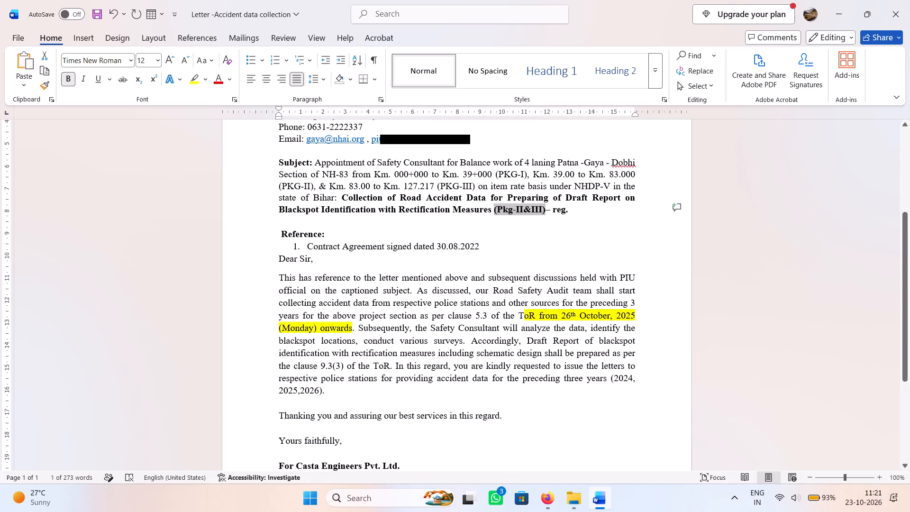
pyautogui.click(417, 316)
pyautogui.press('space')
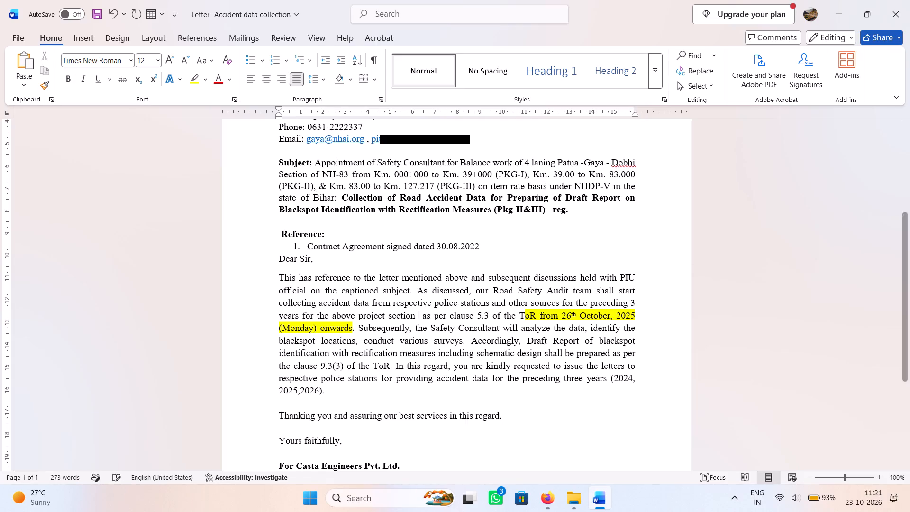
pyautogui.hotkey('ctrl', 'v')
pyautogui.click(499, 312)
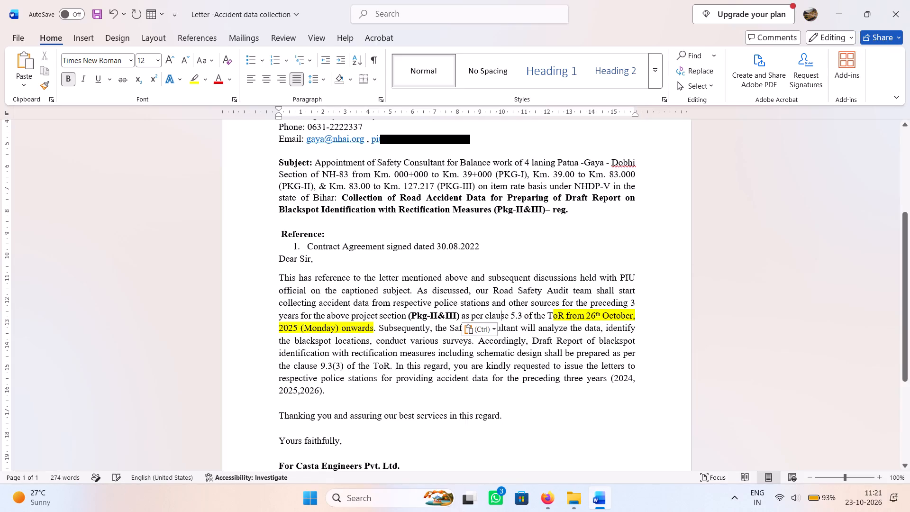
# Look over the rest of the letter and save it.
pyautogui.scroll(-1, 581, 322)
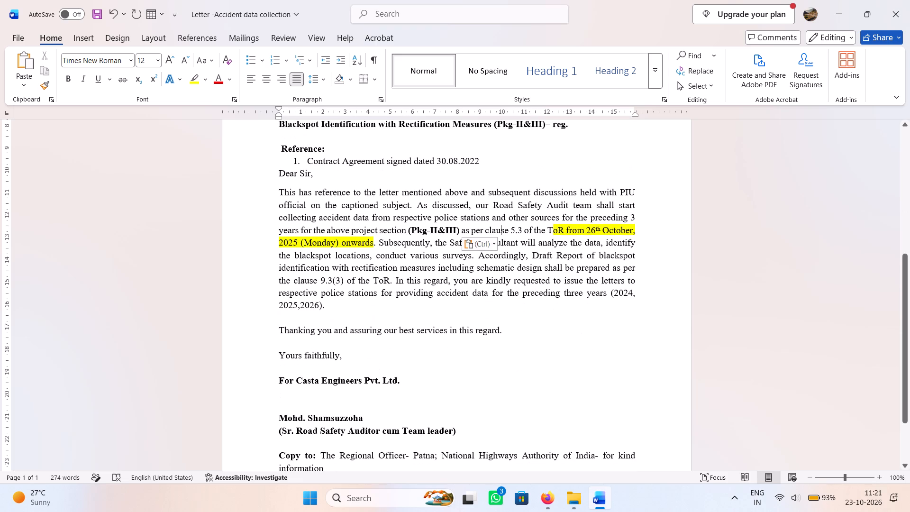
pyautogui.click(470, 284)
pyautogui.scroll(-5, 470, 284)
pyautogui.scroll(11, 473, 284)
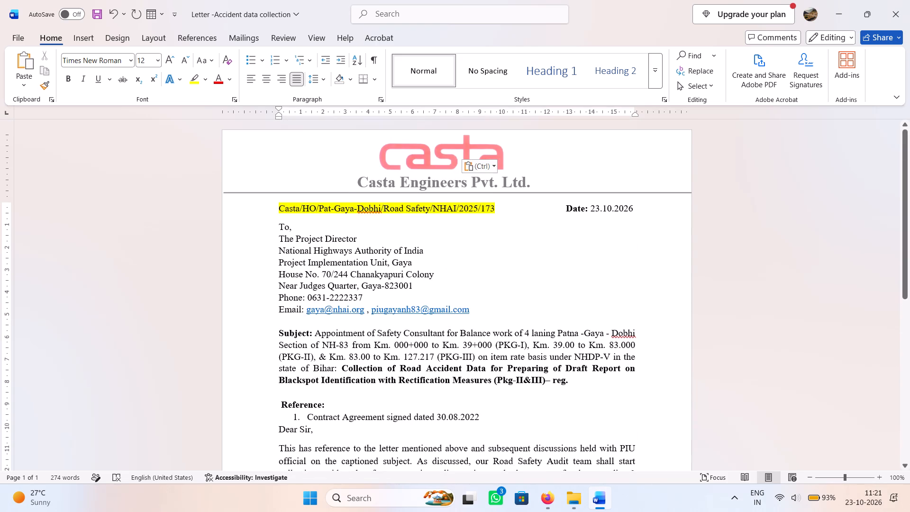
pyautogui.click(24, 39)
pyautogui.click(39, 179)
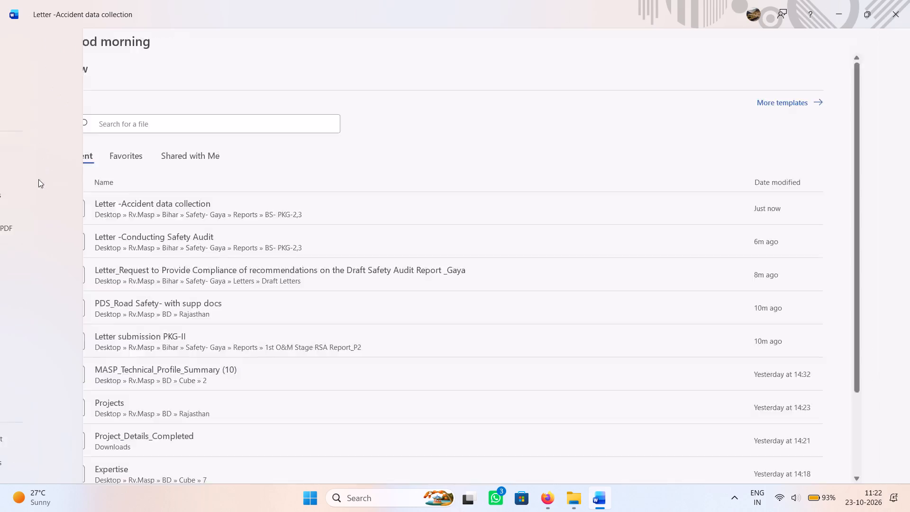
pyautogui.click(405, 238)
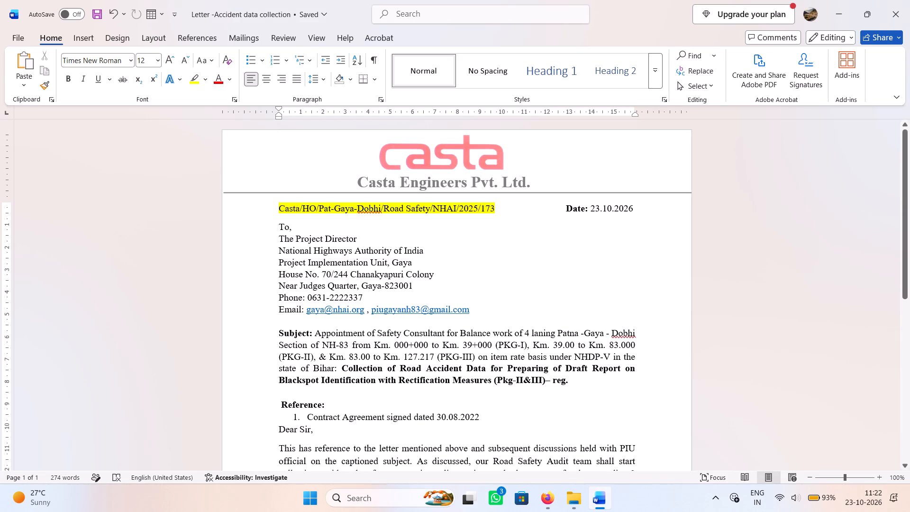